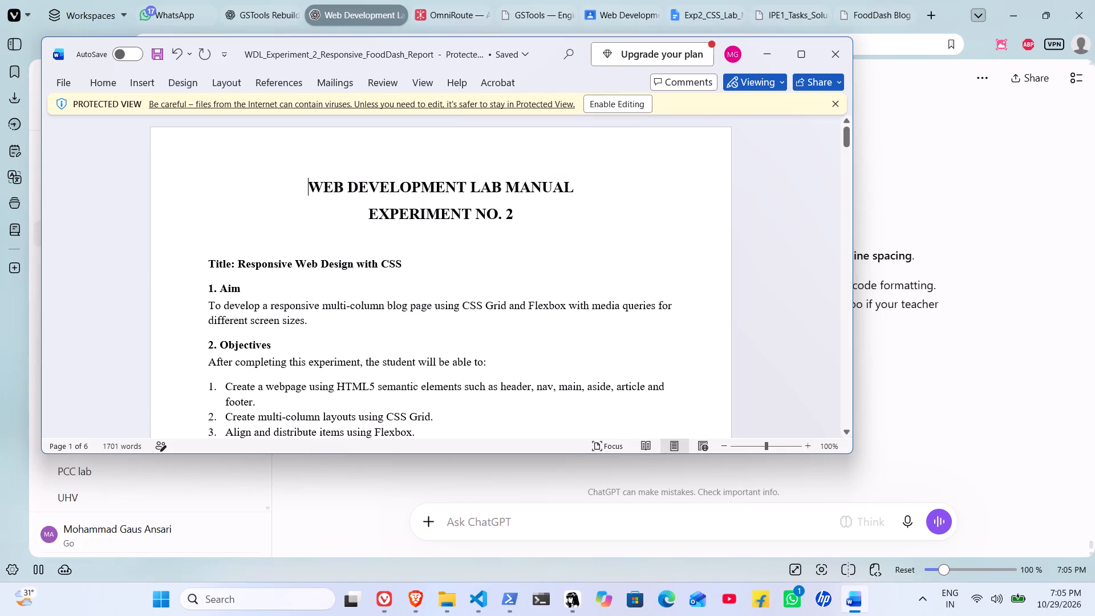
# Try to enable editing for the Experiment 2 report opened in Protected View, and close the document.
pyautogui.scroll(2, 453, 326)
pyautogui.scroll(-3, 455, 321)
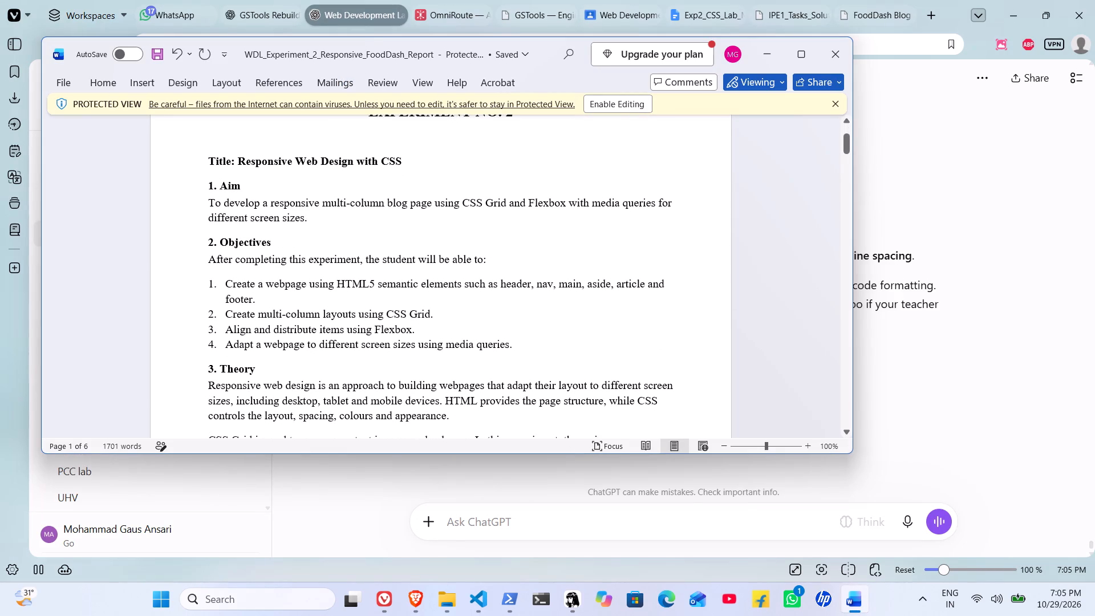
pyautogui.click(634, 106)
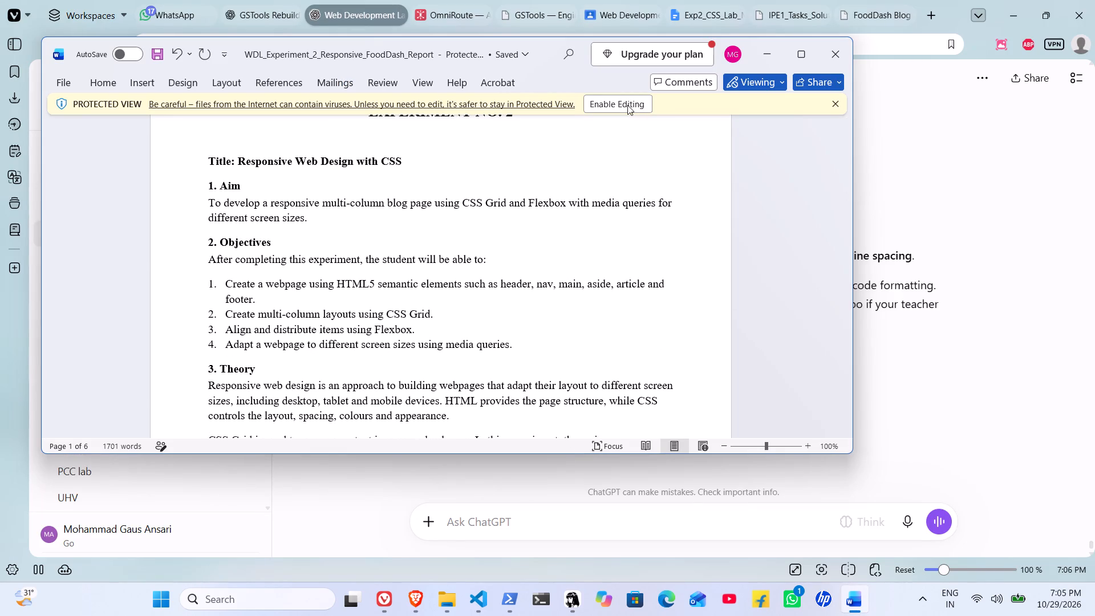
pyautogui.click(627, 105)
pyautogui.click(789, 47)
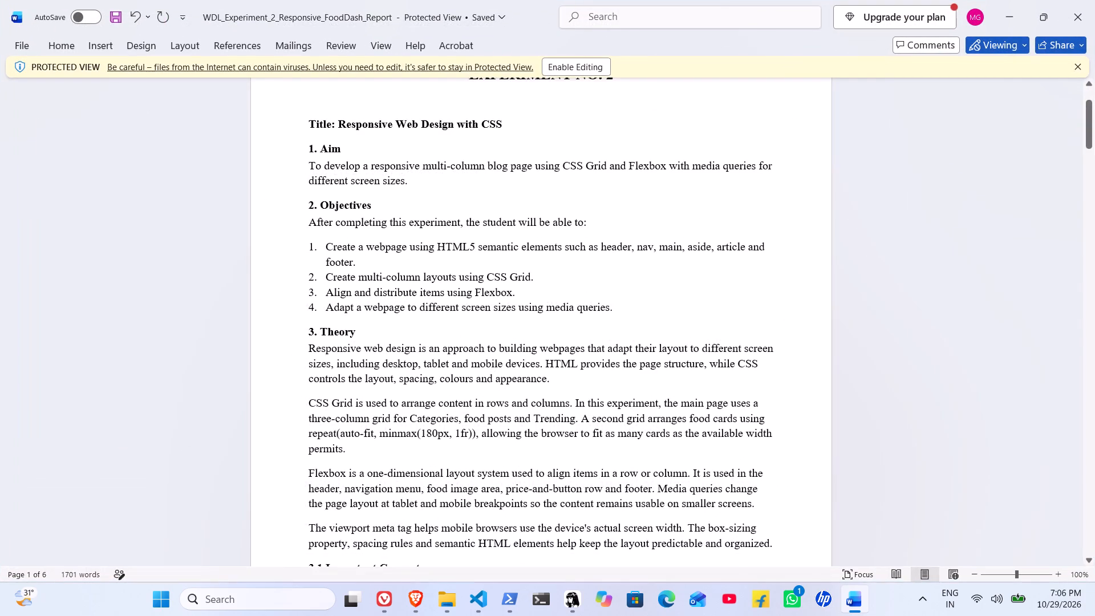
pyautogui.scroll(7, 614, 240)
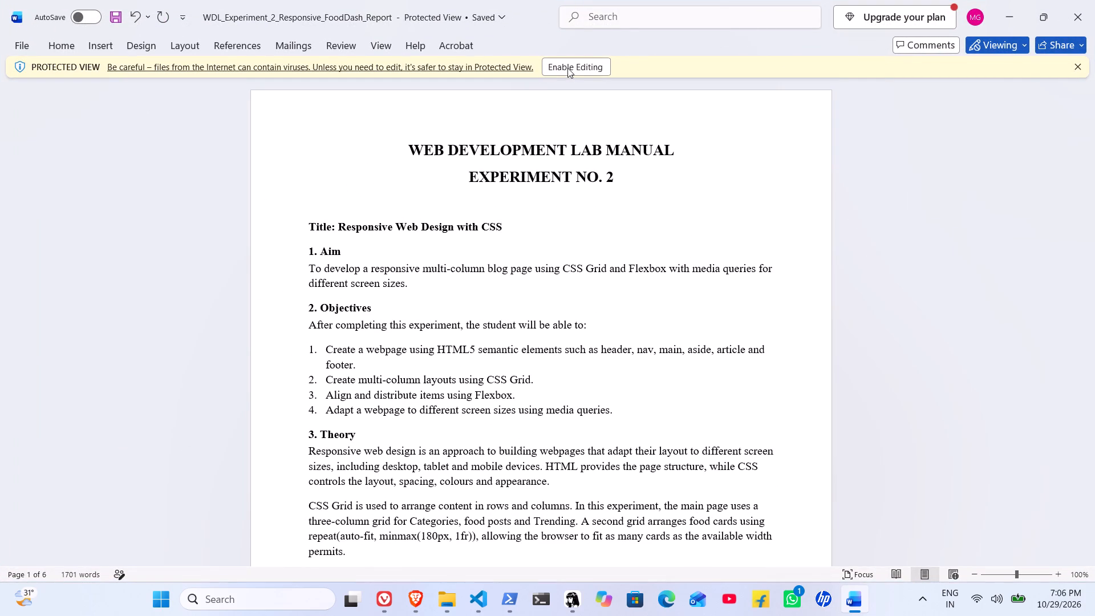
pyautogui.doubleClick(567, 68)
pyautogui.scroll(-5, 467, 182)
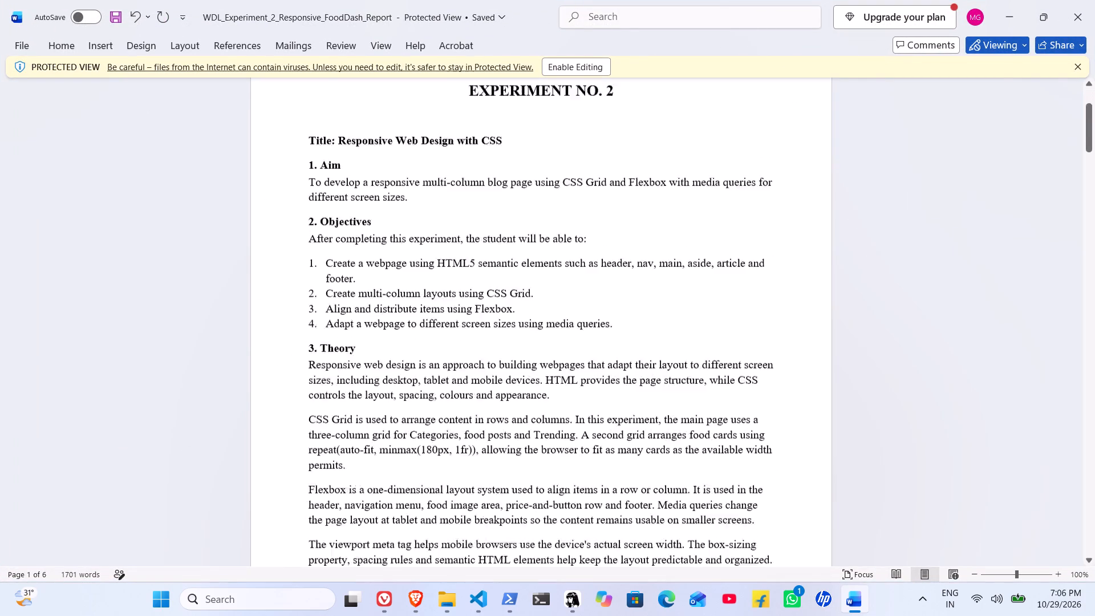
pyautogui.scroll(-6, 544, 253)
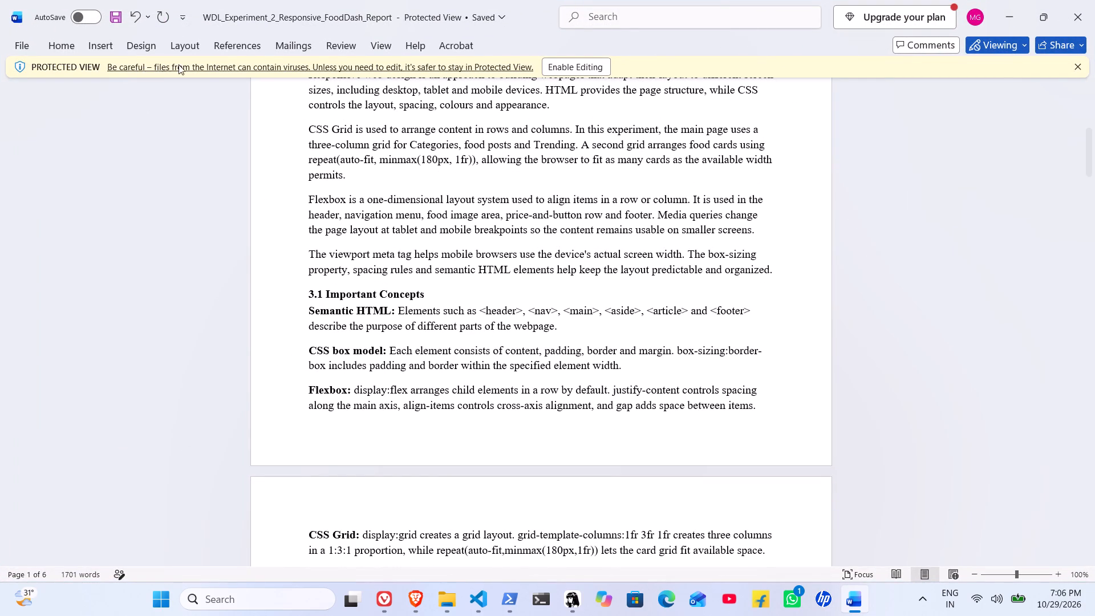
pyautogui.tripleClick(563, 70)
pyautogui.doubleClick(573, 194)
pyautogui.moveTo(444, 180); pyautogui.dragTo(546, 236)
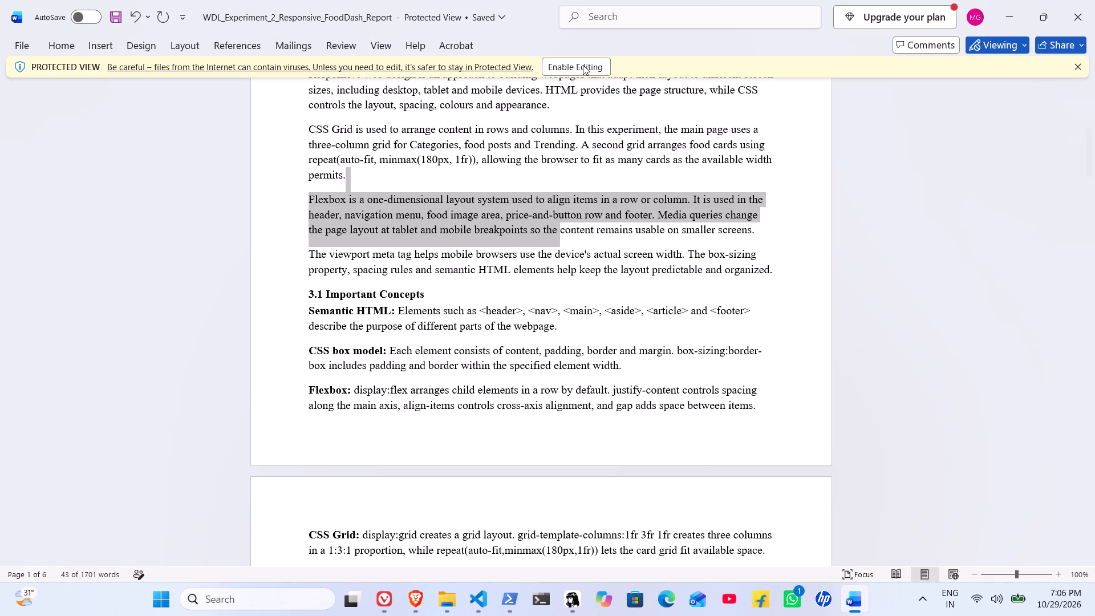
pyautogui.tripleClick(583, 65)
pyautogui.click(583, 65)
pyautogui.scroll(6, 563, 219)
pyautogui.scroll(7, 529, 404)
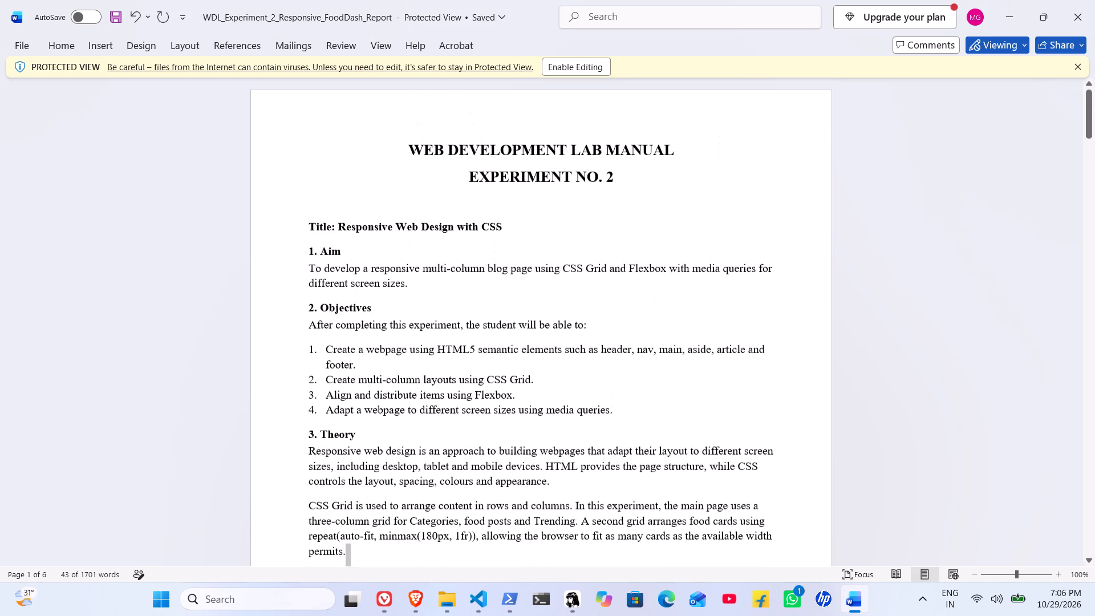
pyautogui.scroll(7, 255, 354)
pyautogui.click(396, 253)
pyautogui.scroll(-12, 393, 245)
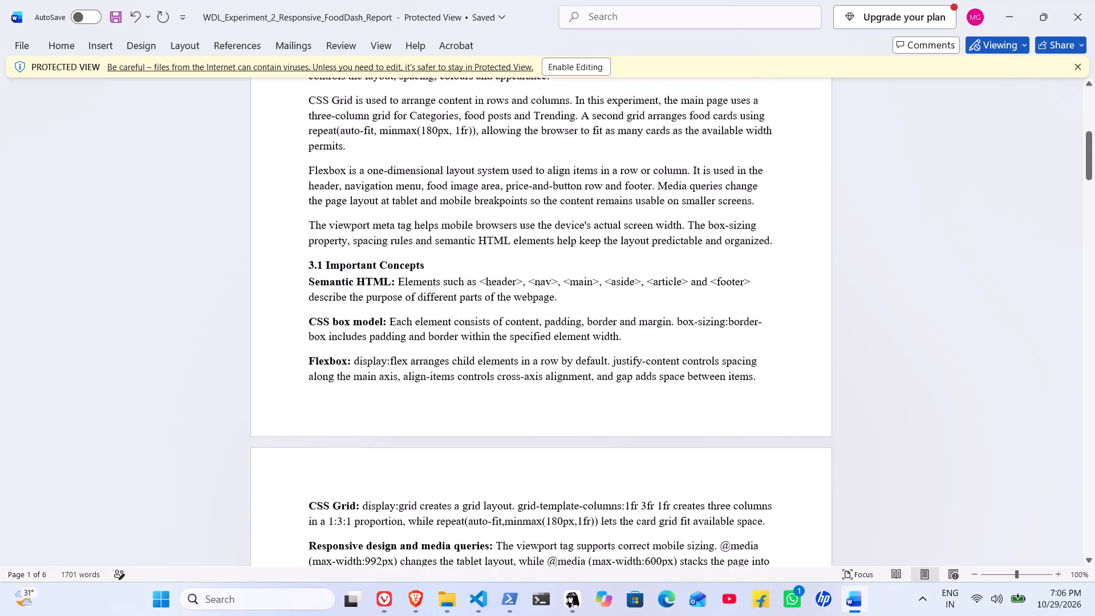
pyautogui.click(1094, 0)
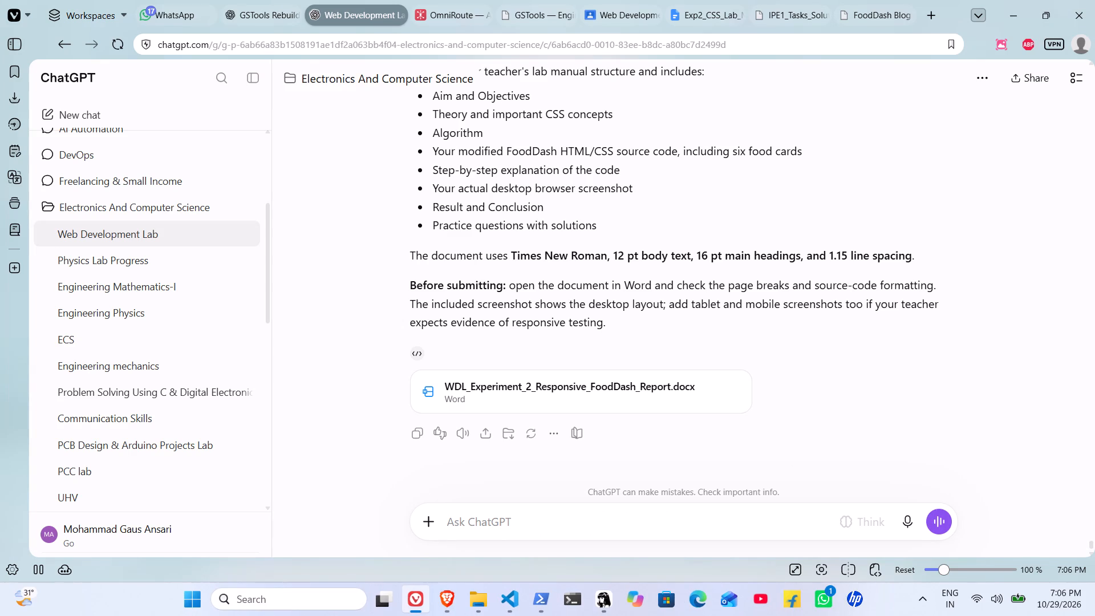
# Reopen WDL_Experiment_2_Responsive_FoodDash_Report for editing from File Explorer's recent files, maximize its window and dismiss the Office support notice.
pyautogui.click(477, 589)
pyautogui.doubleClick(279, 488)
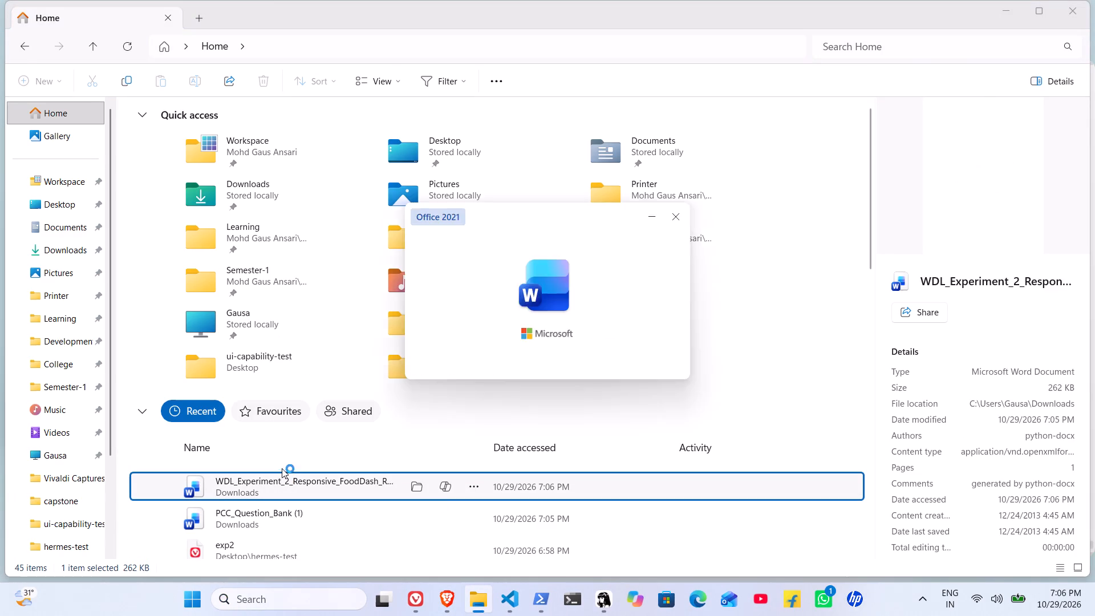
pyautogui.click(724, 103)
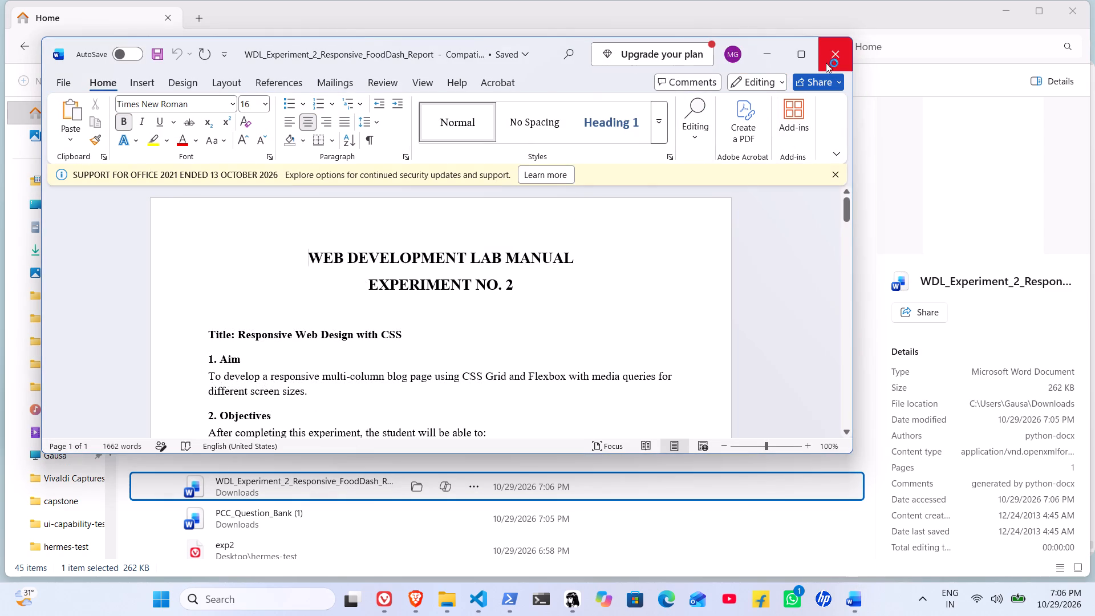
pyautogui.click(806, 47)
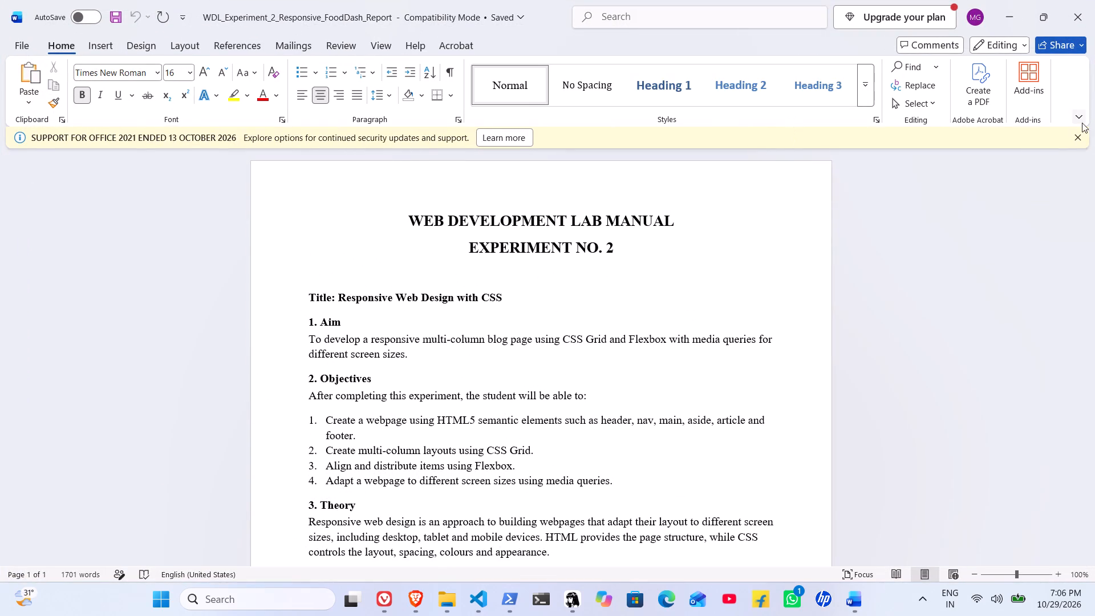
pyautogui.click(1076, 139)
pyautogui.click(676, 275)
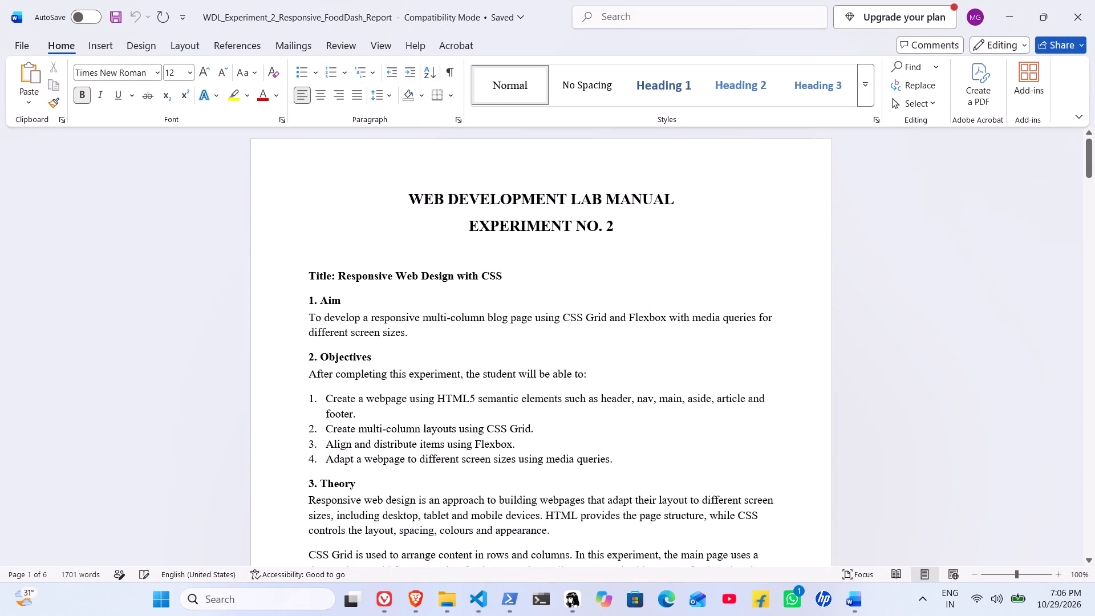
# Review the report from the title block through the theory, algorithm and source code to the code explanation.
pyautogui.moveTo(398, 187); pyautogui.dragTo(655, 253)
pyautogui.click(659, 253)
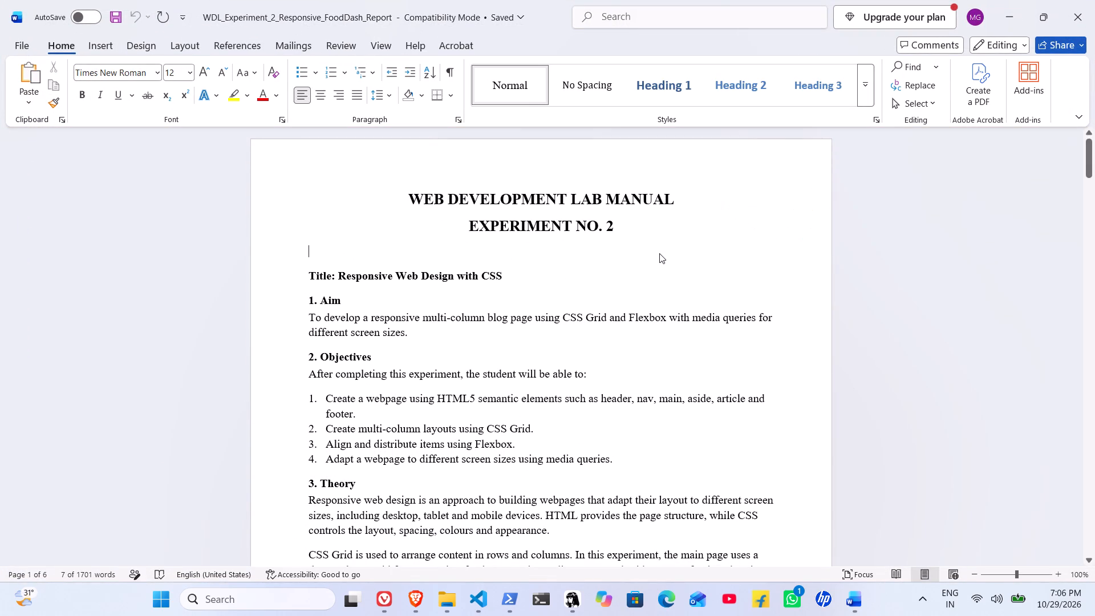
pyautogui.moveTo(306, 275); pyautogui.dragTo(555, 277)
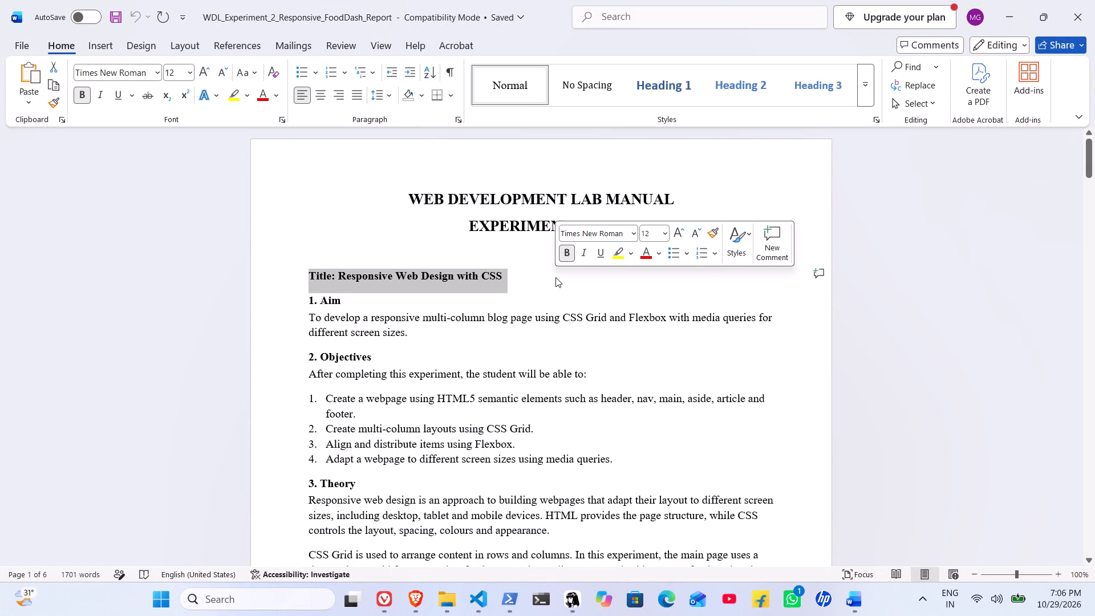
pyautogui.click(417, 283)
pyautogui.scroll(-14, 401, 287)
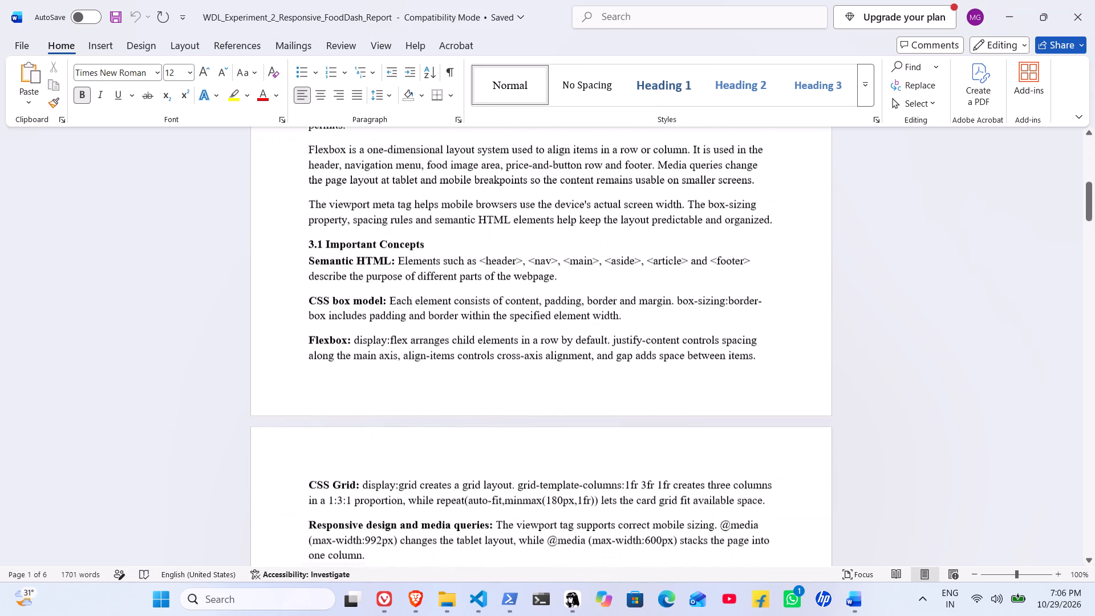
pyautogui.scroll(-11, 394, 289)
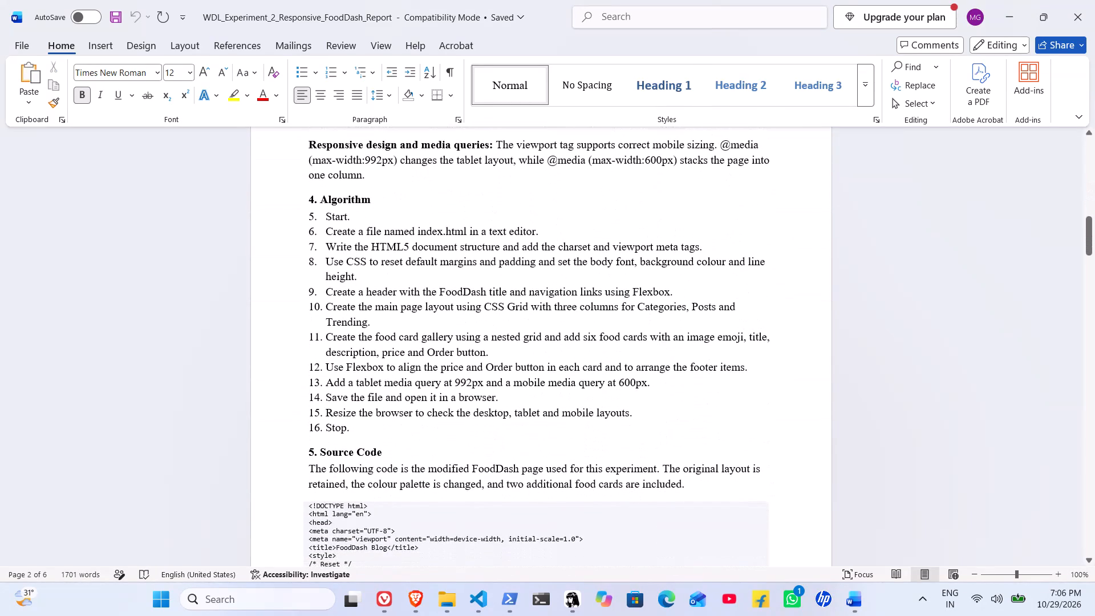
pyautogui.scroll(-7, 400, 285)
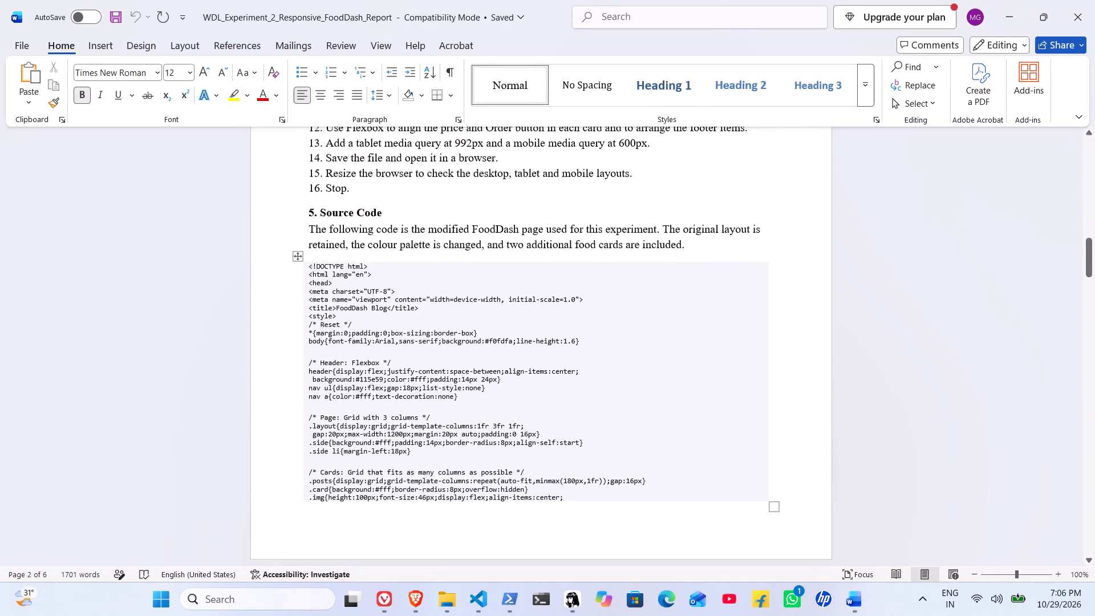
pyautogui.scroll(-14, 328, 267)
pyautogui.scroll(-7, 328, 267)
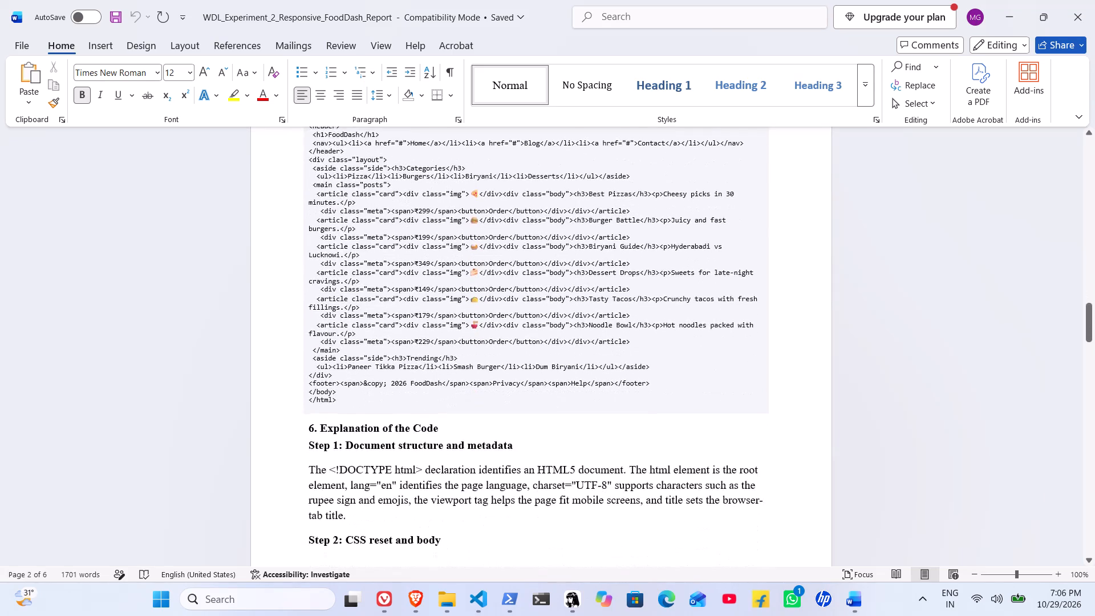
pyautogui.scroll(-7, 328, 267)
# Delete all the FoodDash HTML/CSS code inside the shaded table under 5. Source Code.
pyautogui.scroll(15, 328, 267)
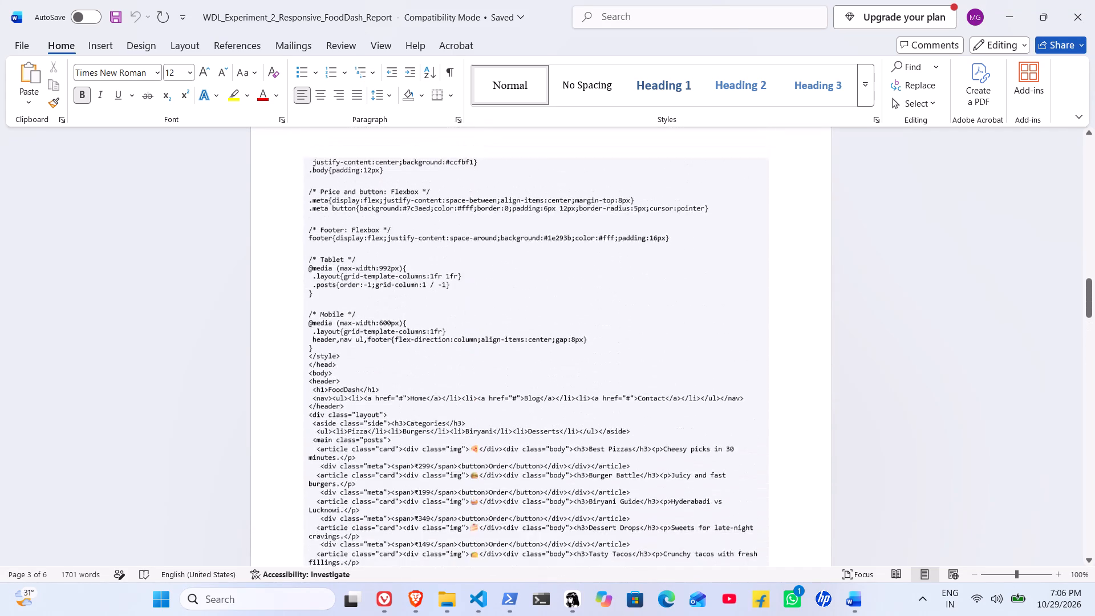
pyautogui.scroll(11, 328, 267)
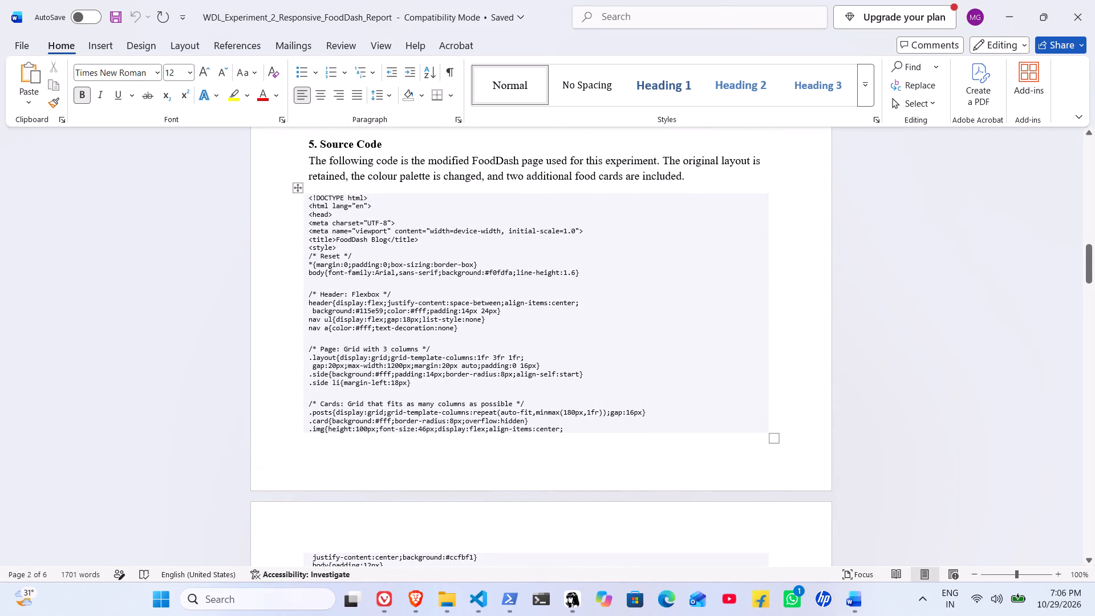
pyautogui.click(299, 190)
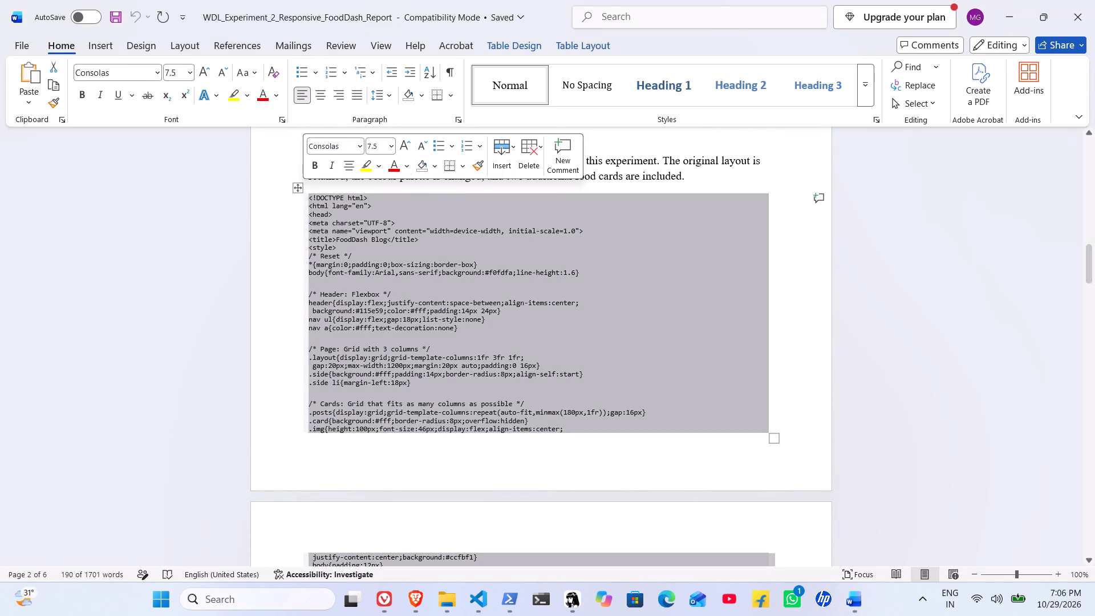
pyautogui.press('Delete')
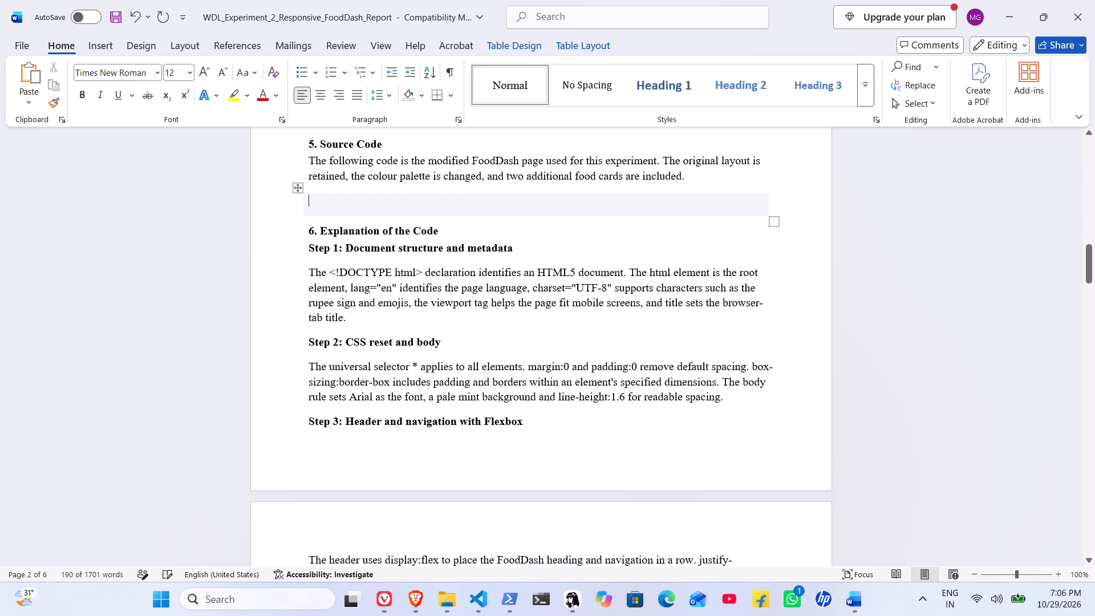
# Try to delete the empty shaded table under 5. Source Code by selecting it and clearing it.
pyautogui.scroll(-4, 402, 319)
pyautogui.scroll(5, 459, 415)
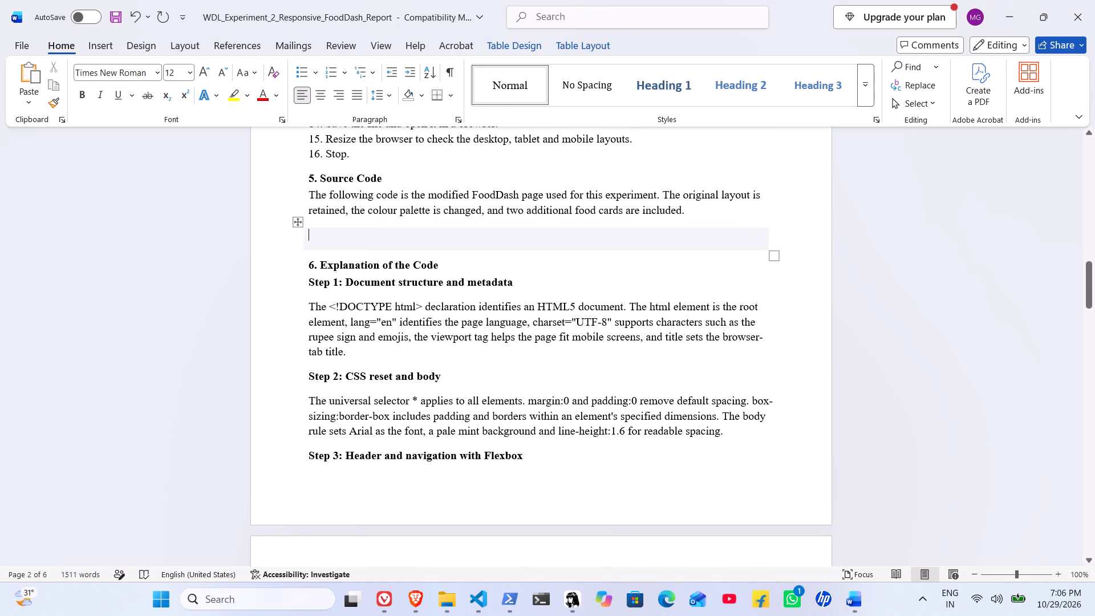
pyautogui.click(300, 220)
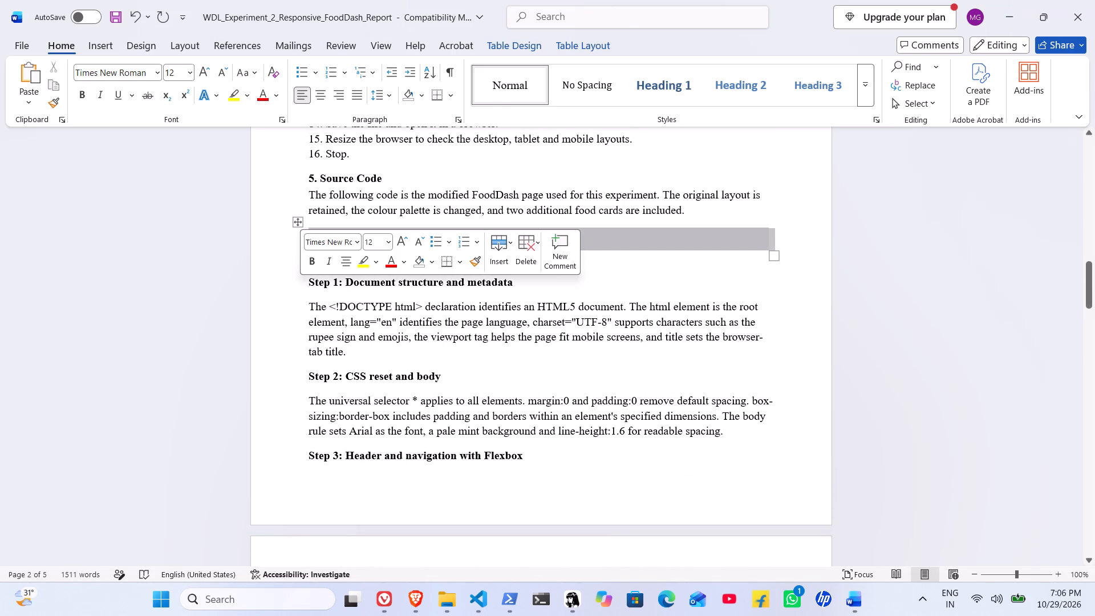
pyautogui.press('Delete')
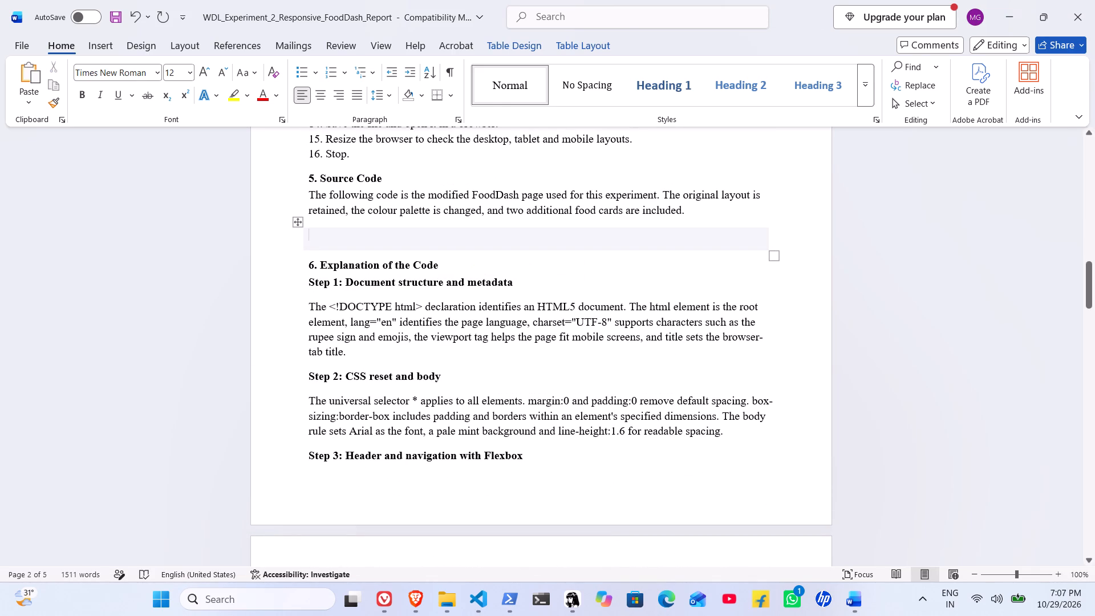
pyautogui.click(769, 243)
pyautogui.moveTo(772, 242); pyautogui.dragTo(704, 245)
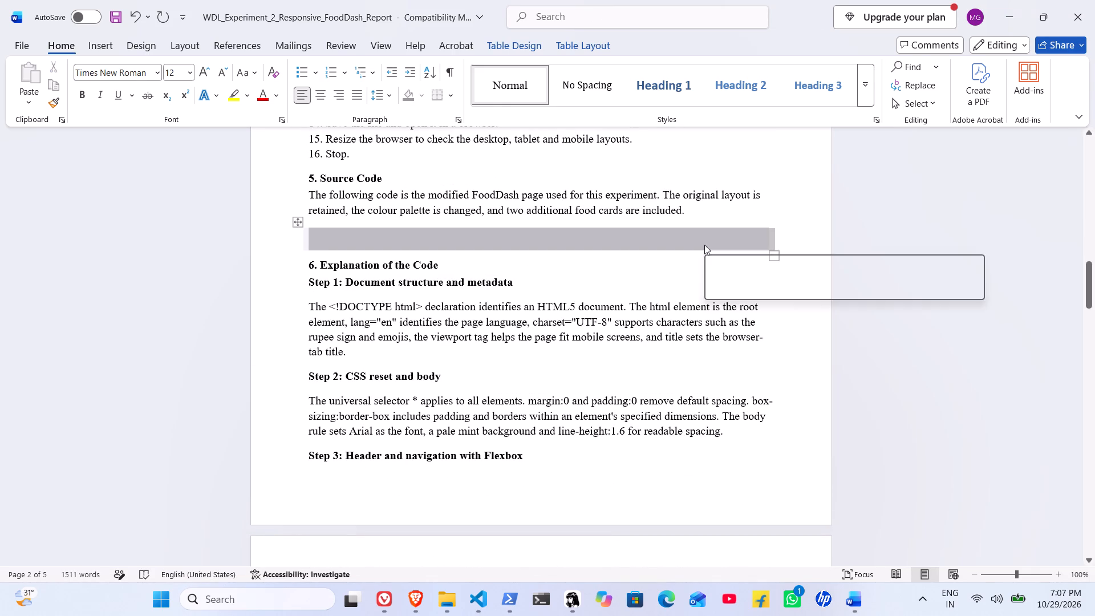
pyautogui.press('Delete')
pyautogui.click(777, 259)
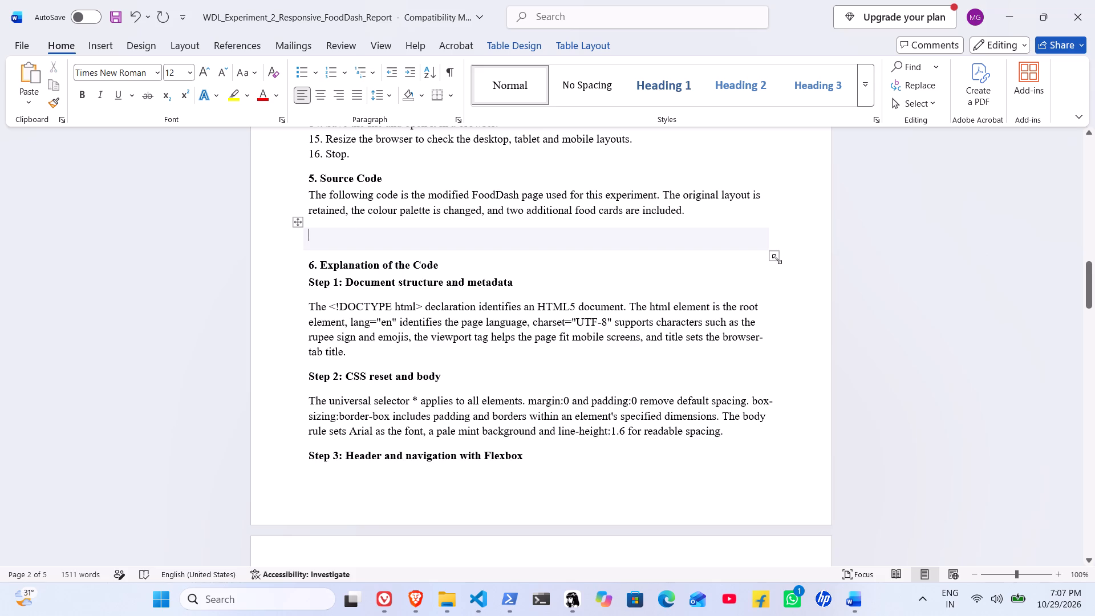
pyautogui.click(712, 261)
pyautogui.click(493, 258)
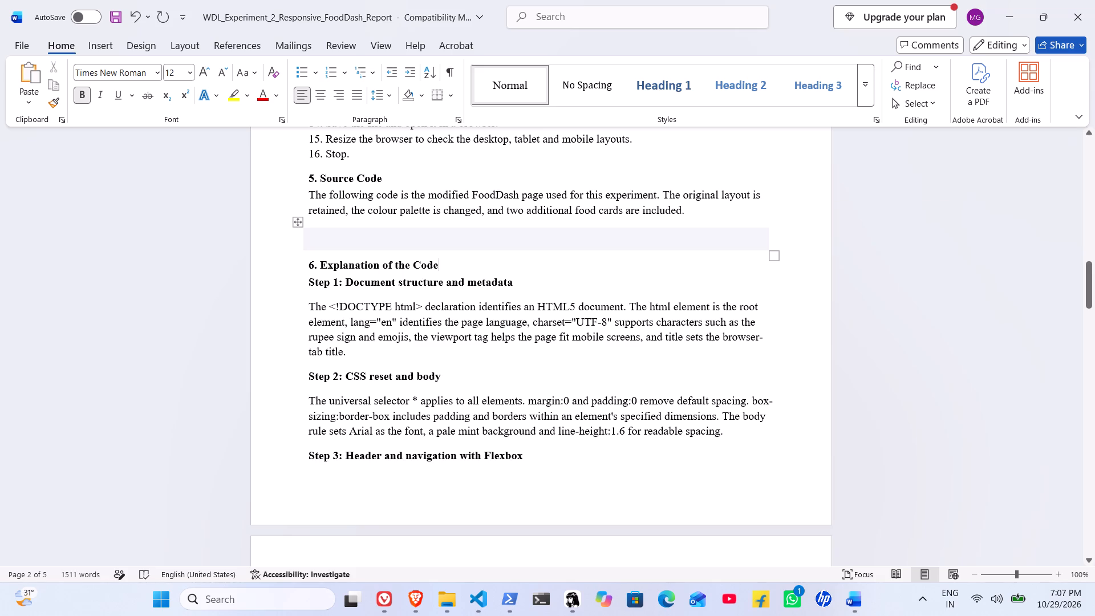
# Add a blank line after the introductory paragraph of 5. Source Code.
pyautogui.click(693, 207)
pyautogui.press('Return')
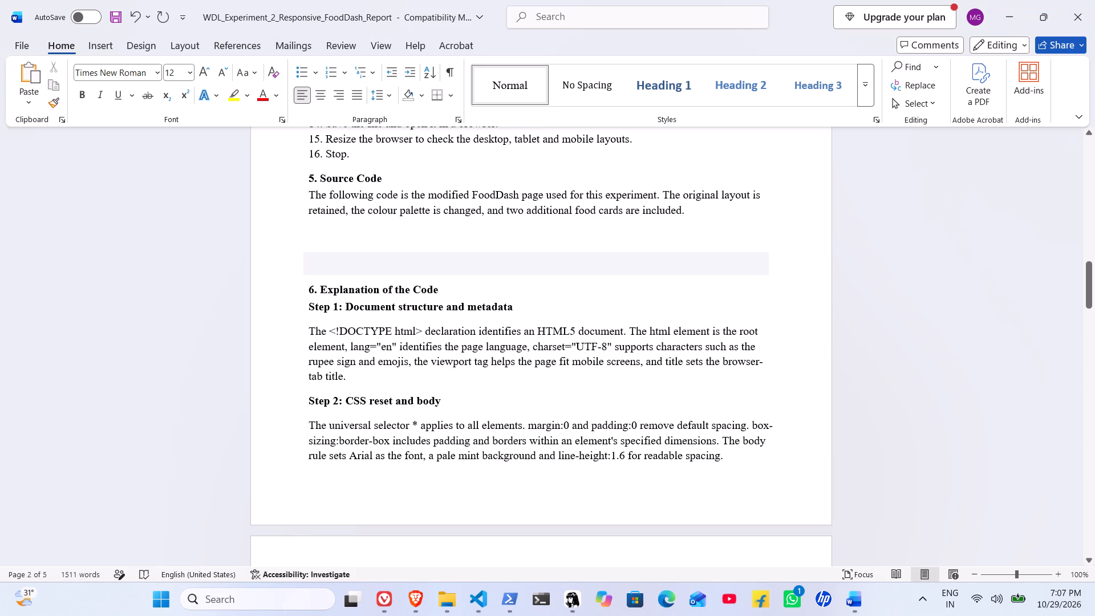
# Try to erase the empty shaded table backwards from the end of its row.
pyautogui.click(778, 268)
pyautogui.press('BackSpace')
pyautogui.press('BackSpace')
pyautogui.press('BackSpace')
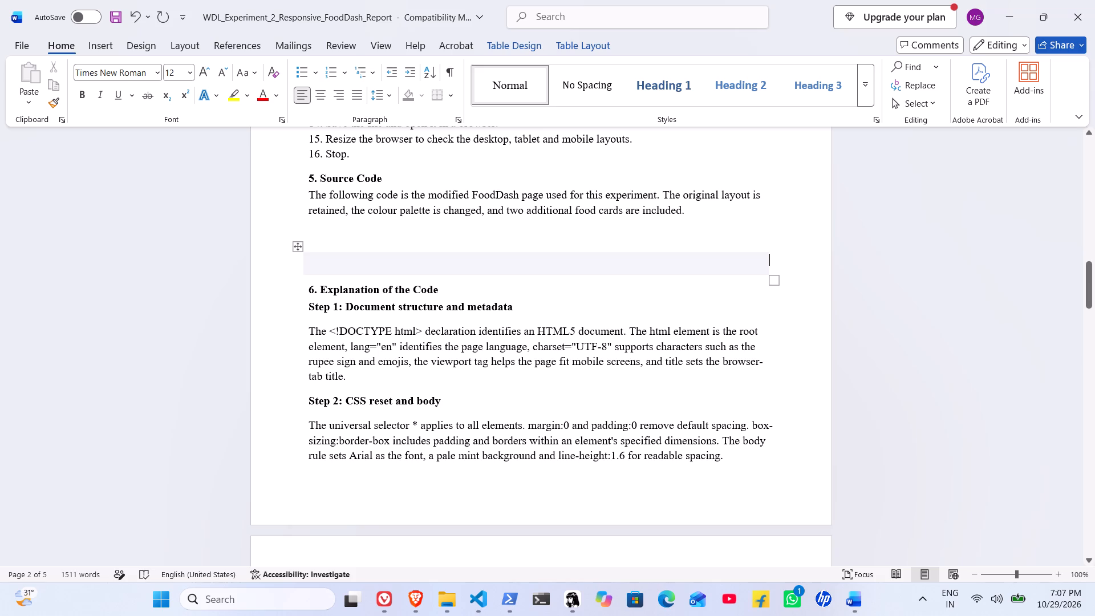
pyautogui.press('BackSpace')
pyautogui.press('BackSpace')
# Delete the entire empty shaded table that held the old source code.
pyautogui.moveTo(296, 243); pyautogui.dragTo(329, 261)
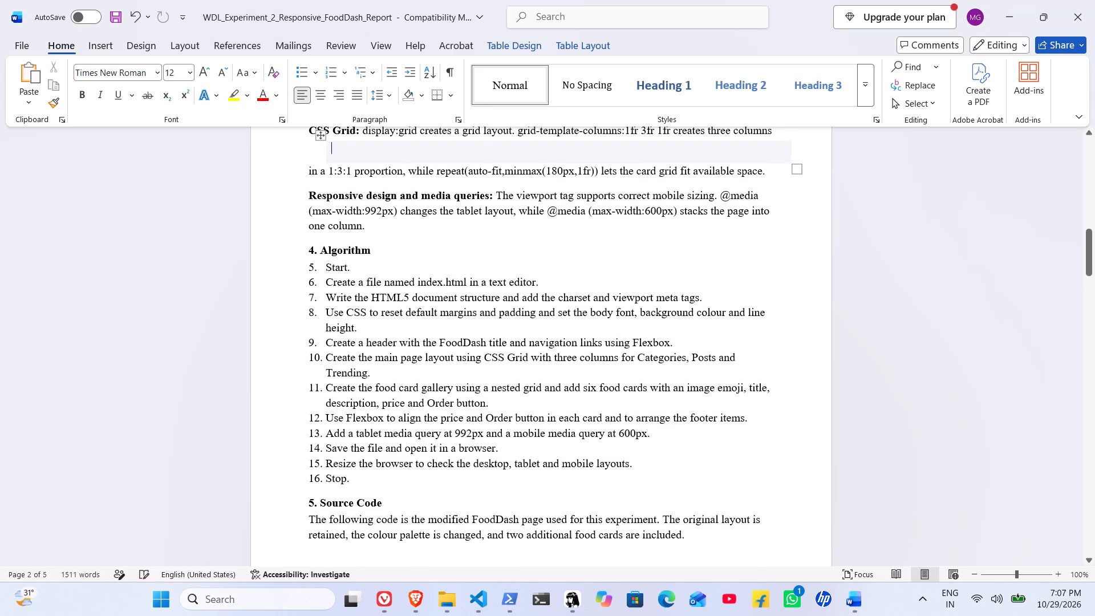
pyautogui.scroll(-3, 324, 267)
pyautogui.scroll(-10, 373, 374)
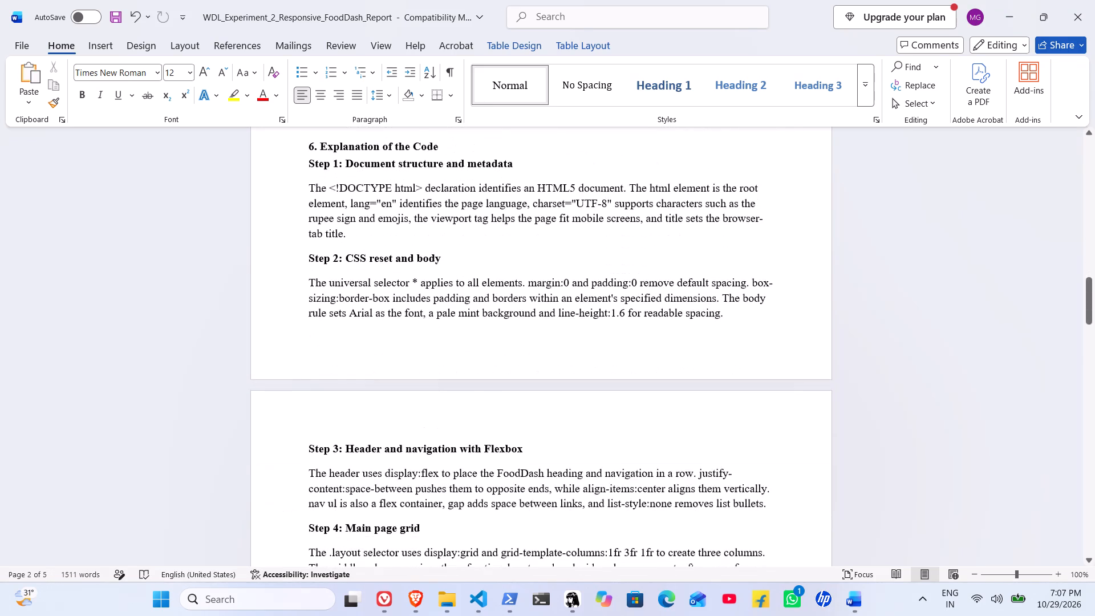
pyautogui.scroll(19, 361, 355)
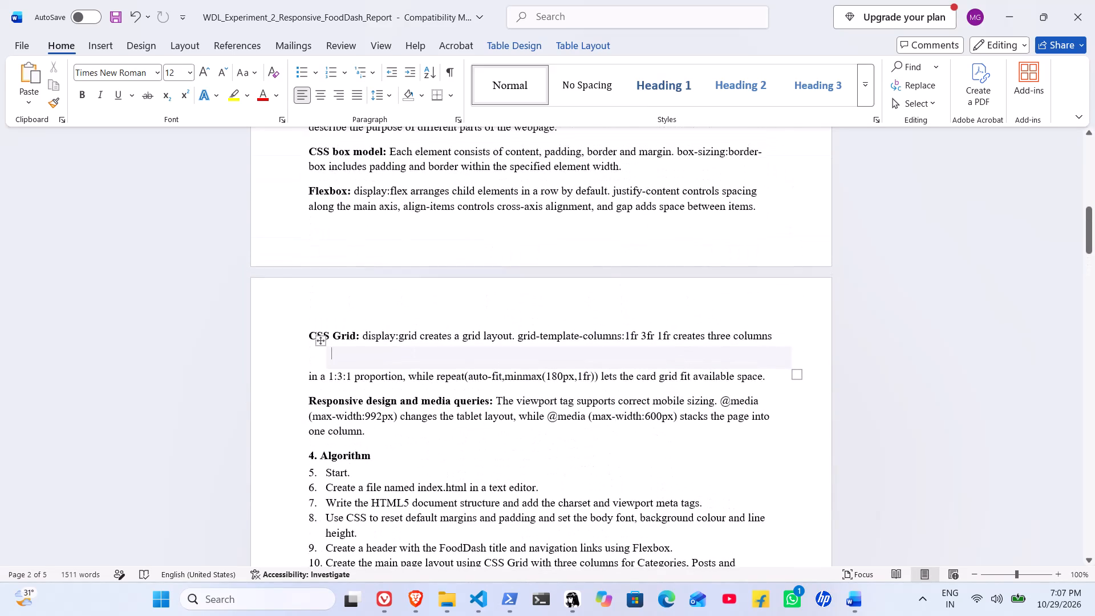
pyautogui.rightClick(323, 343)
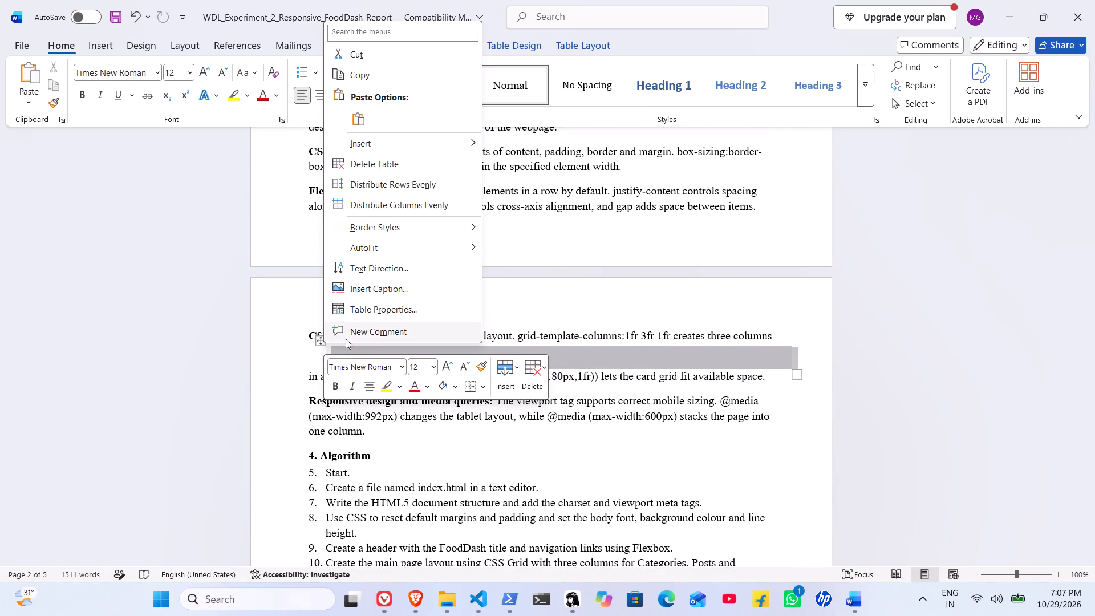
pyautogui.click(379, 164)
# Copy all the code of exp2.html from Visual Studio Code and paste it on the blank line under 5. Source Code in Word.
pyautogui.scroll(-2, 463, 366)
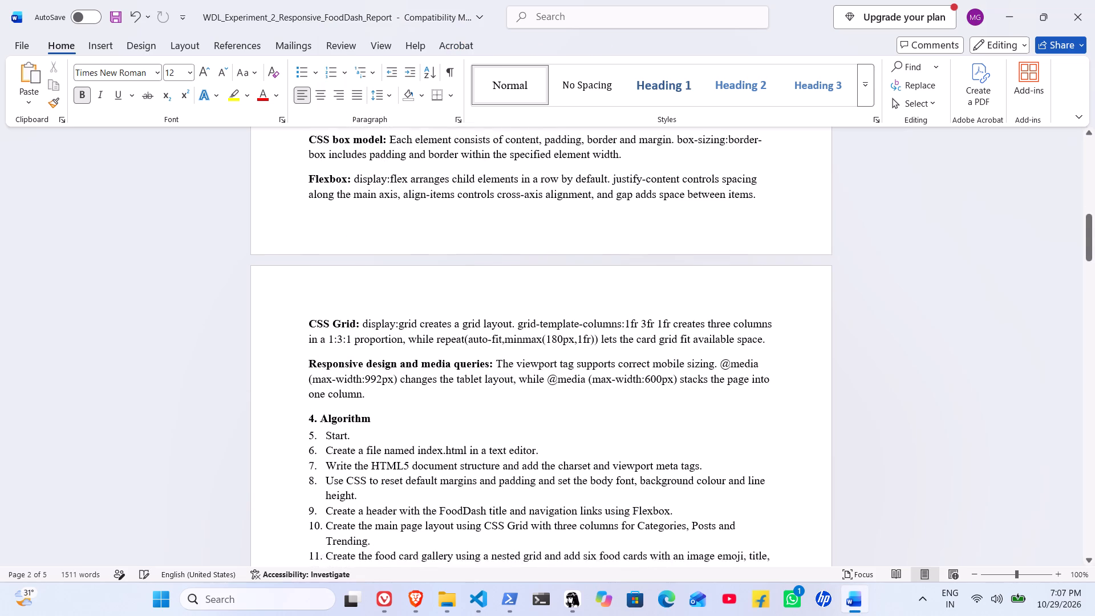
pyautogui.scroll(-8, 463, 366)
pyautogui.scroll(-2, 348, 335)
pyautogui.click(315, 327)
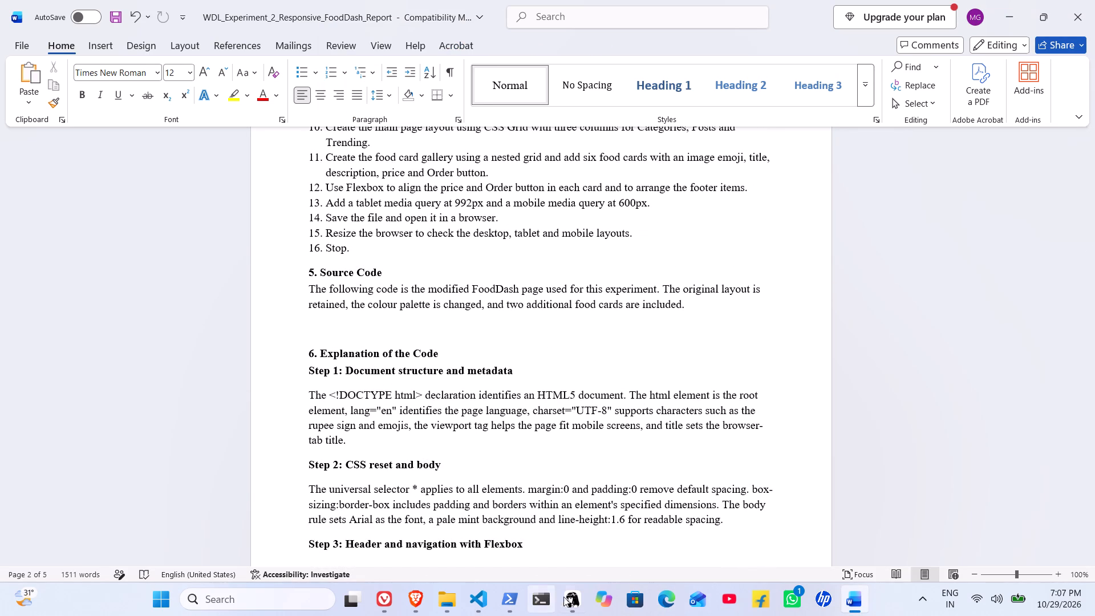
pyautogui.click(470, 599)
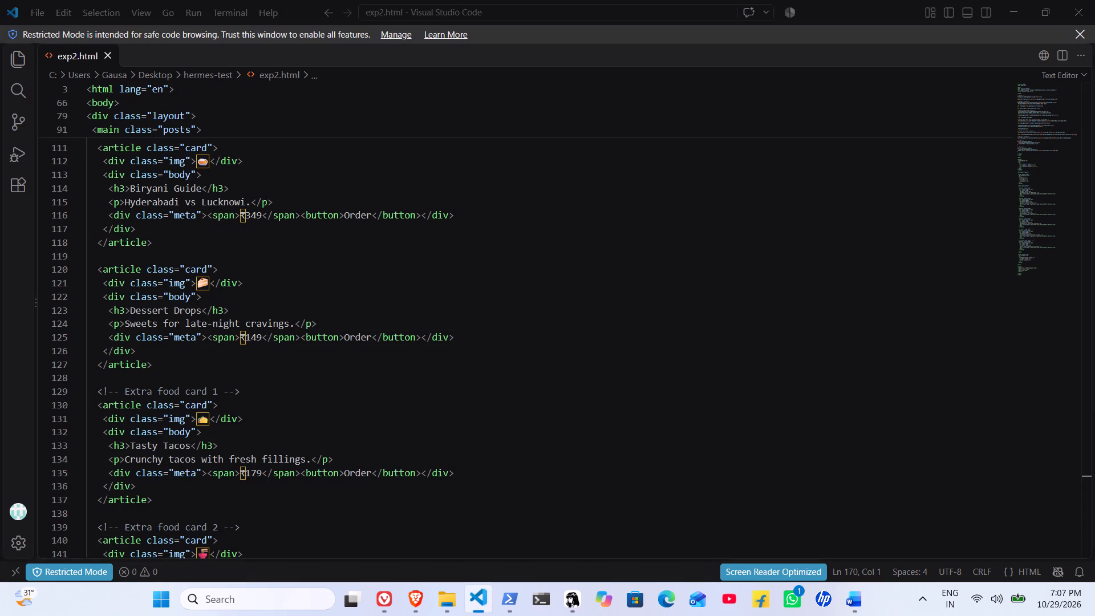
pyautogui.scroll(-3, 384, 459)
pyautogui.scroll(14, 399, 455)
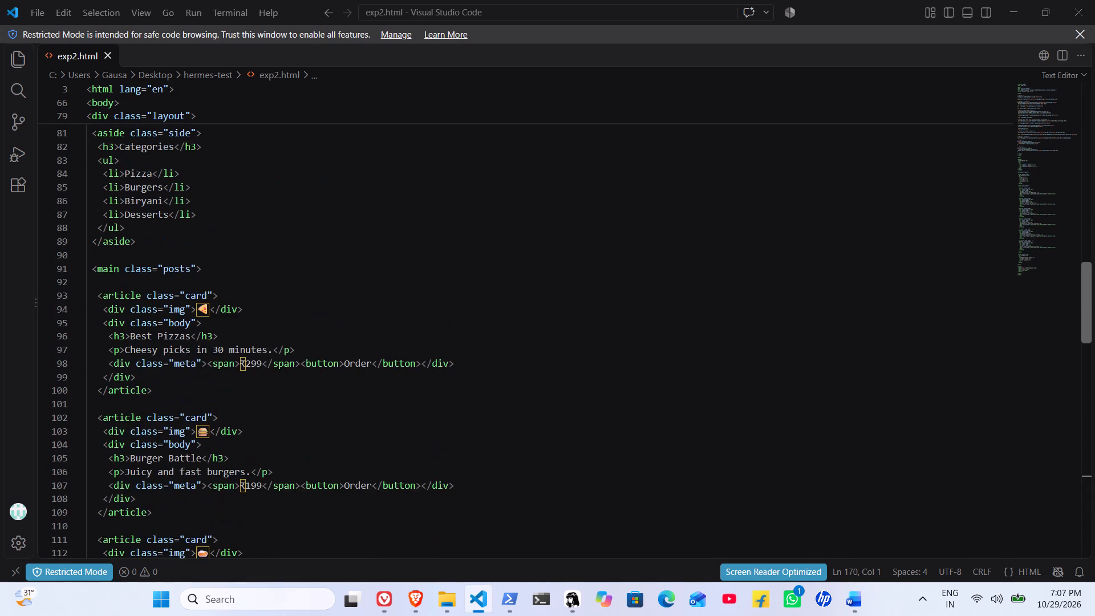
pyautogui.hotkey('ctrl', 'a')
pyautogui.hotkey('ctrl', 'c')
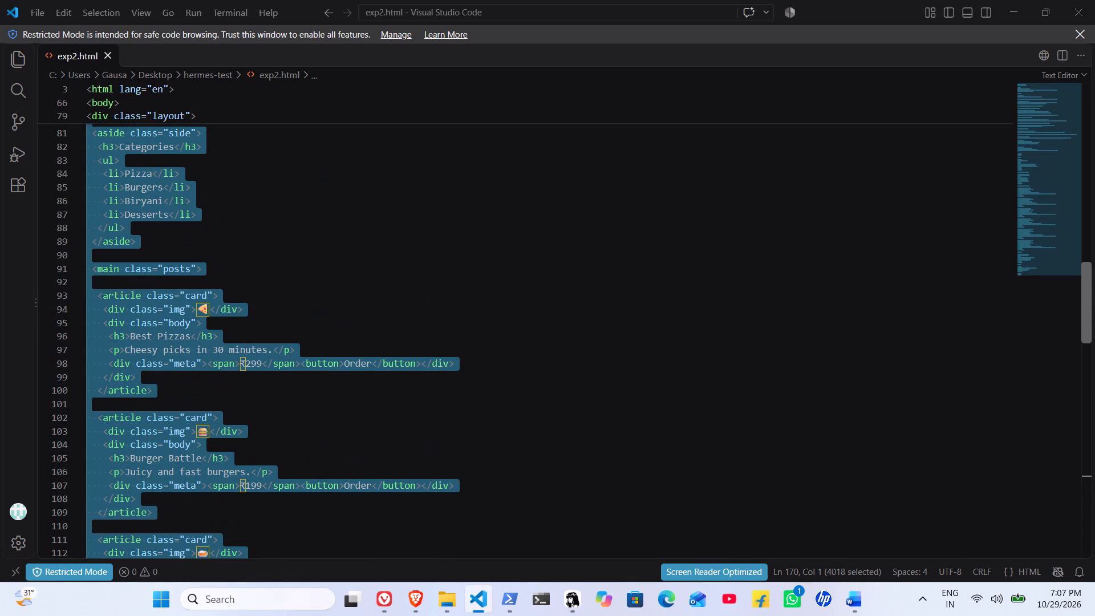
pyautogui.hotkey('ctrl', 'c')
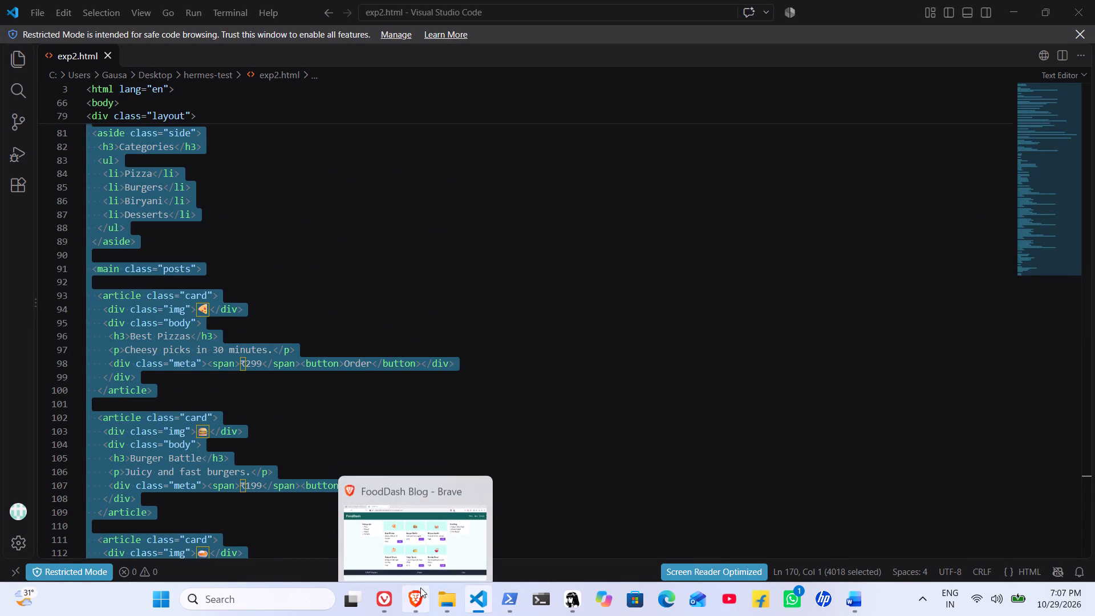
pyautogui.click(857, 597)
pyautogui.hotkey('ctrl', 'v')
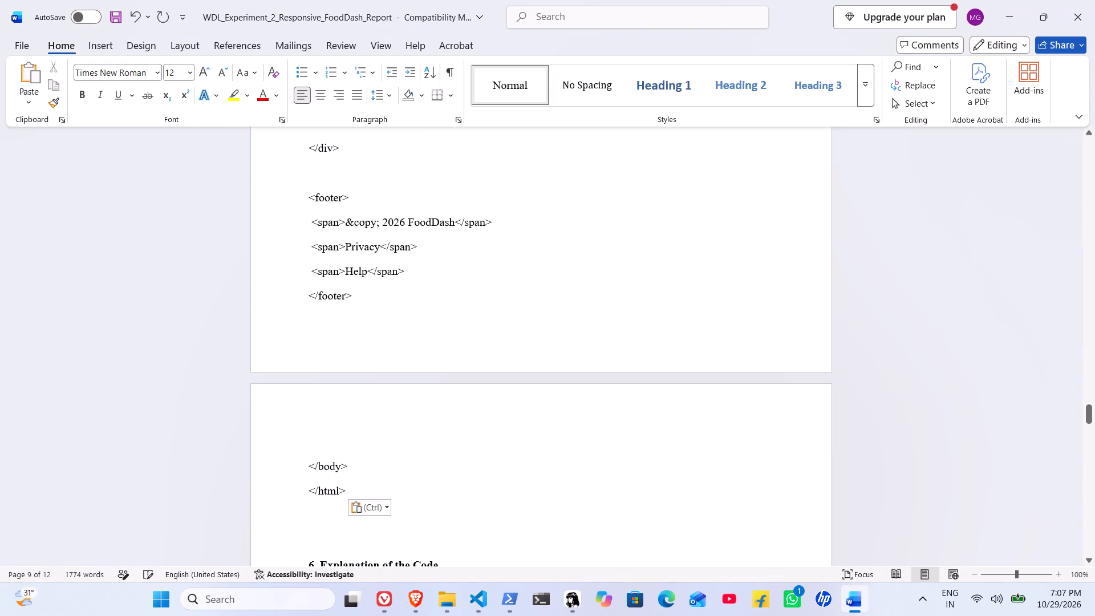
# Review the pasted FoodDash code from its closing tags back to the start of 5. Source Code.
pyautogui.scroll(20, 398, 358)
pyautogui.scroll(14, 398, 358)
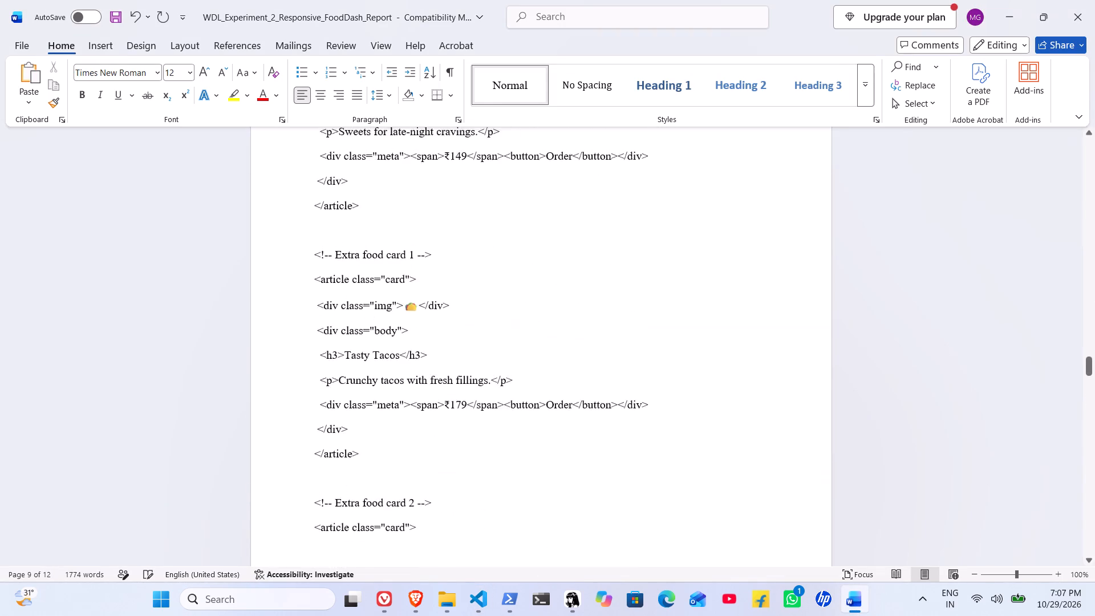
pyautogui.scroll(2, 411, 375)
pyautogui.scroll(20, 413, 389)
pyautogui.scroll(12, 413, 389)
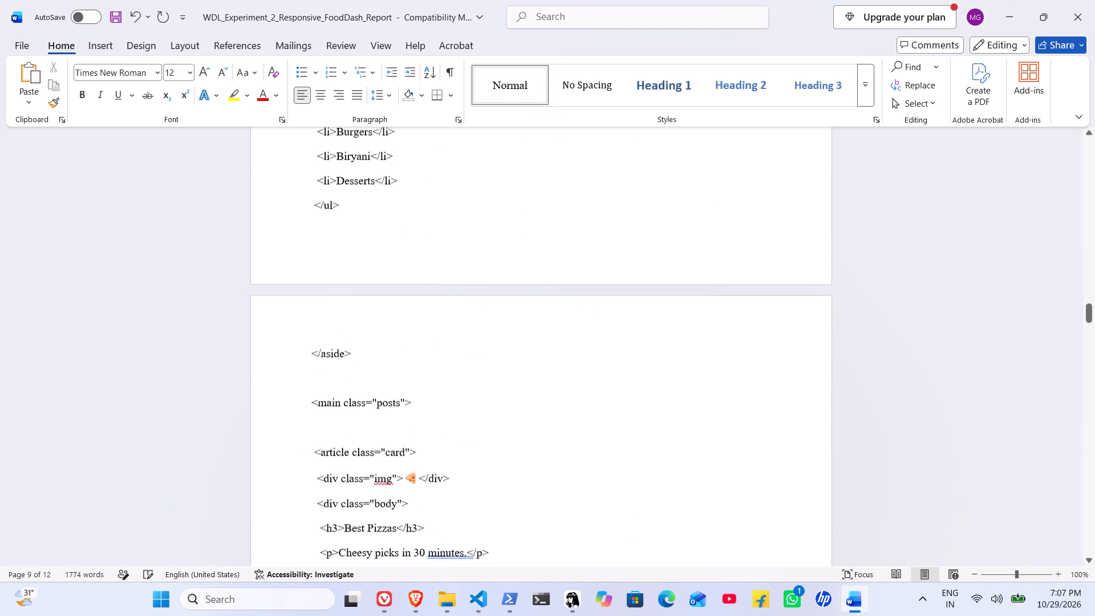
pyautogui.scroll(20, 414, 411)
pyautogui.scroll(6, 414, 411)
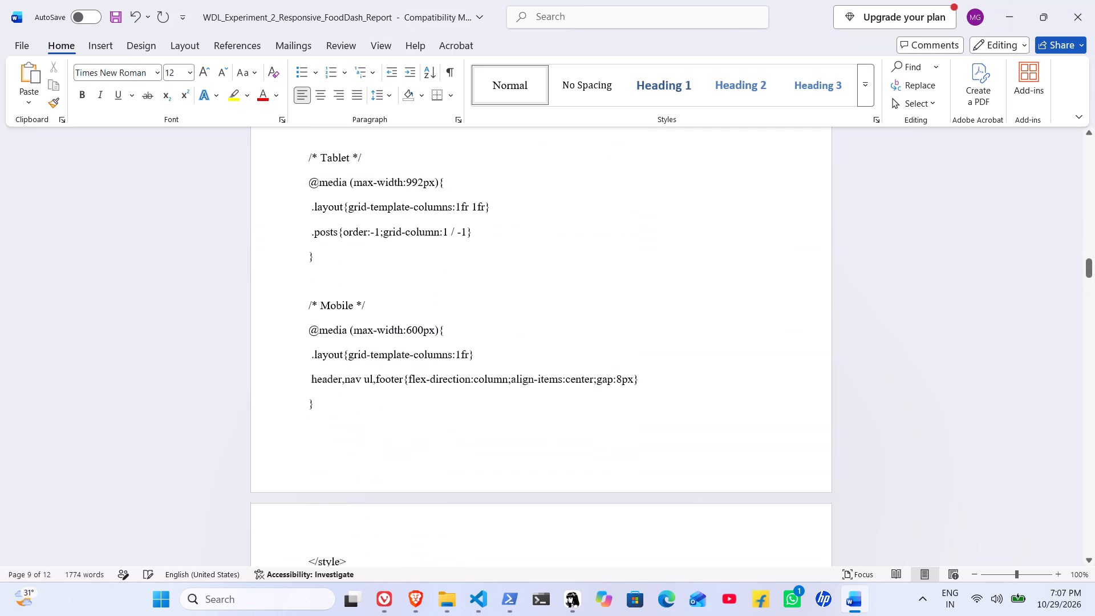
pyautogui.scroll(16, 414, 412)
pyautogui.scroll(16, 414, 412)
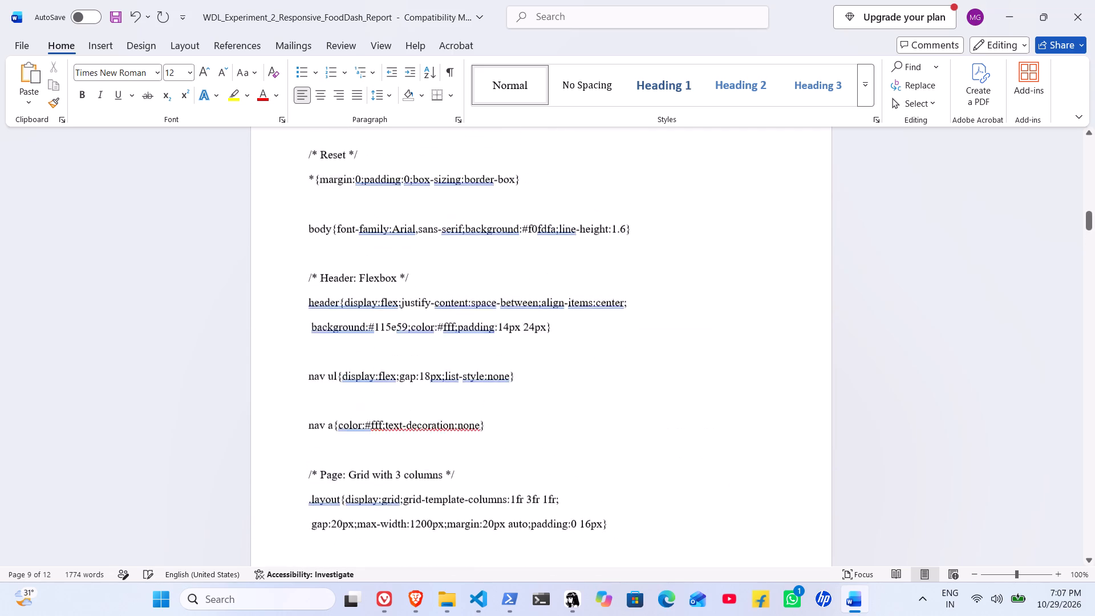
pyautogui.scroll(9, 414, 412)
pyautogui.scroll(17, 414, 412)
pyautogui.scroll(-5, 414, 412)
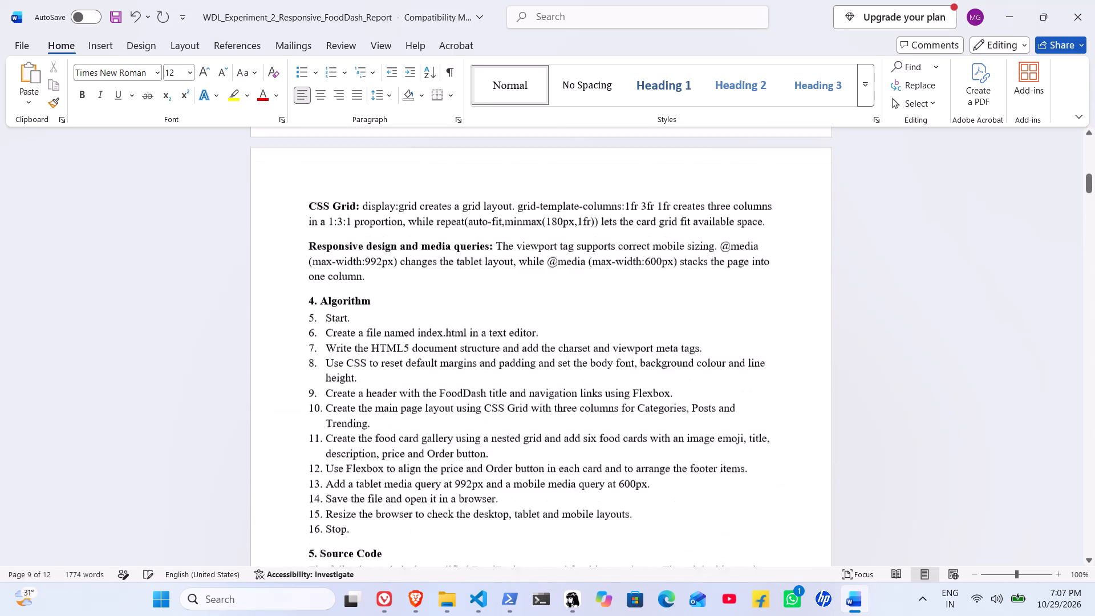
pyautogui.scroll(-4, 414, 412)
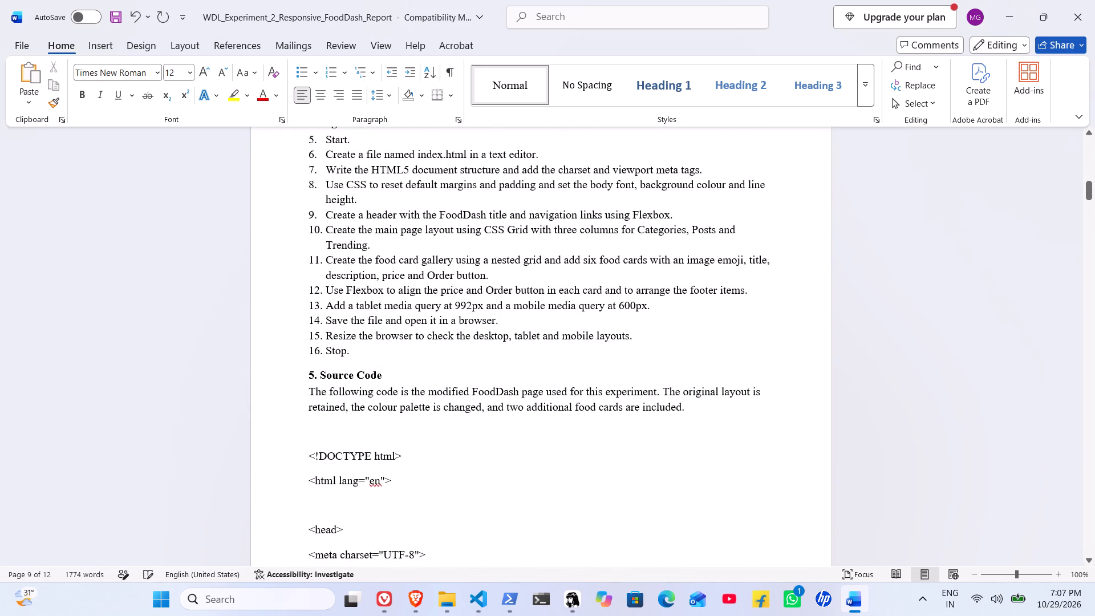
# Review the sections before 5. Source Code, from the theory and important concepts to the numbered algorithm steps.
pyautogui.click(311, 378)
pyautogui.scroll(4, 421, 378)
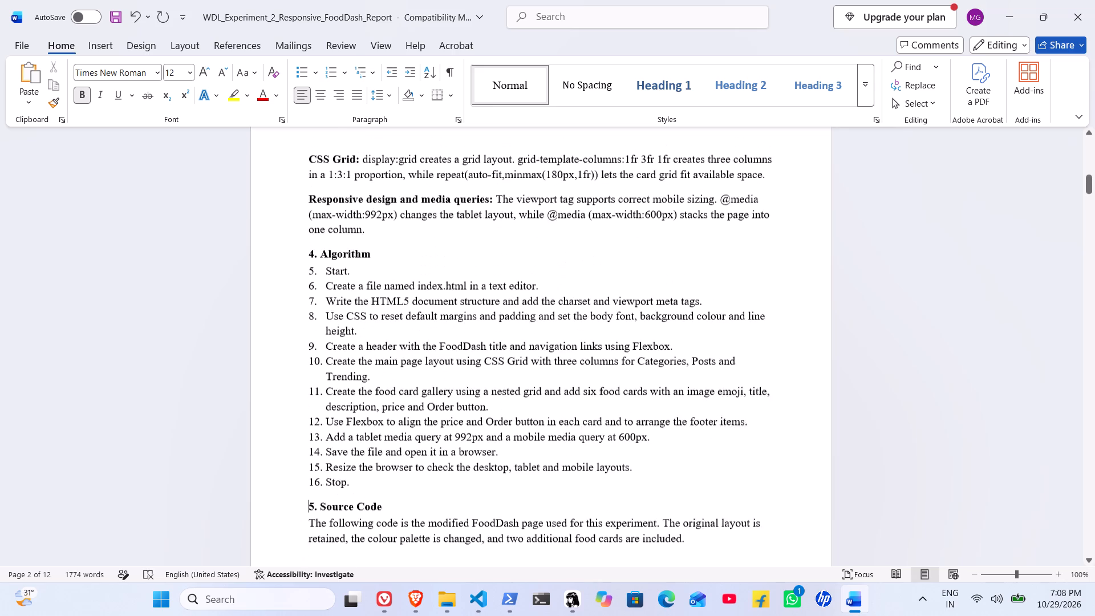
pyautogui.scroll(8, 421, 378)
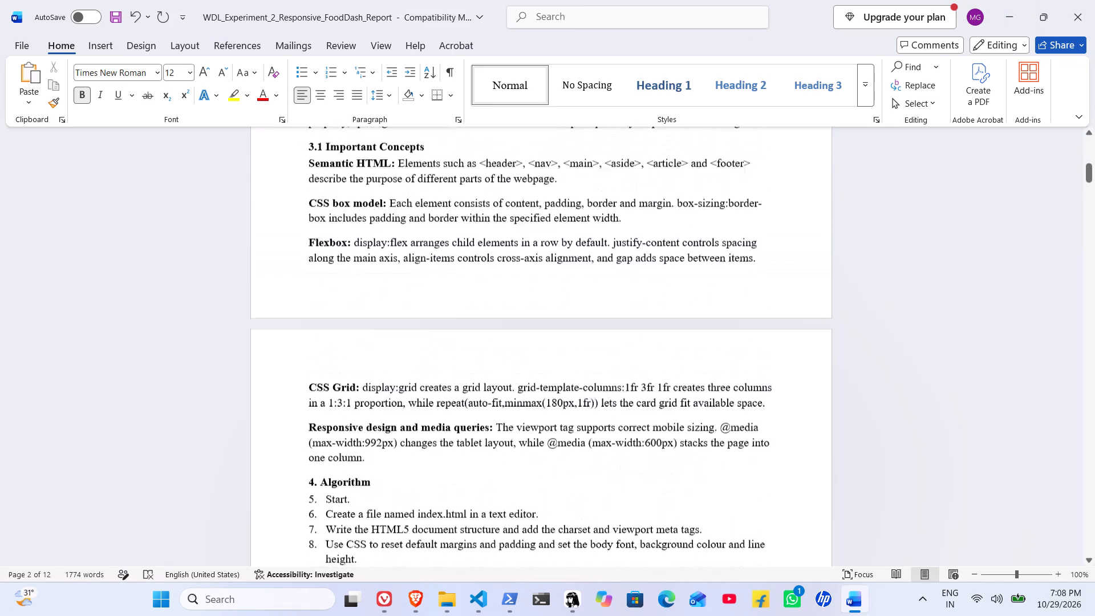
pyautogui.scroll(5, 421, 378)
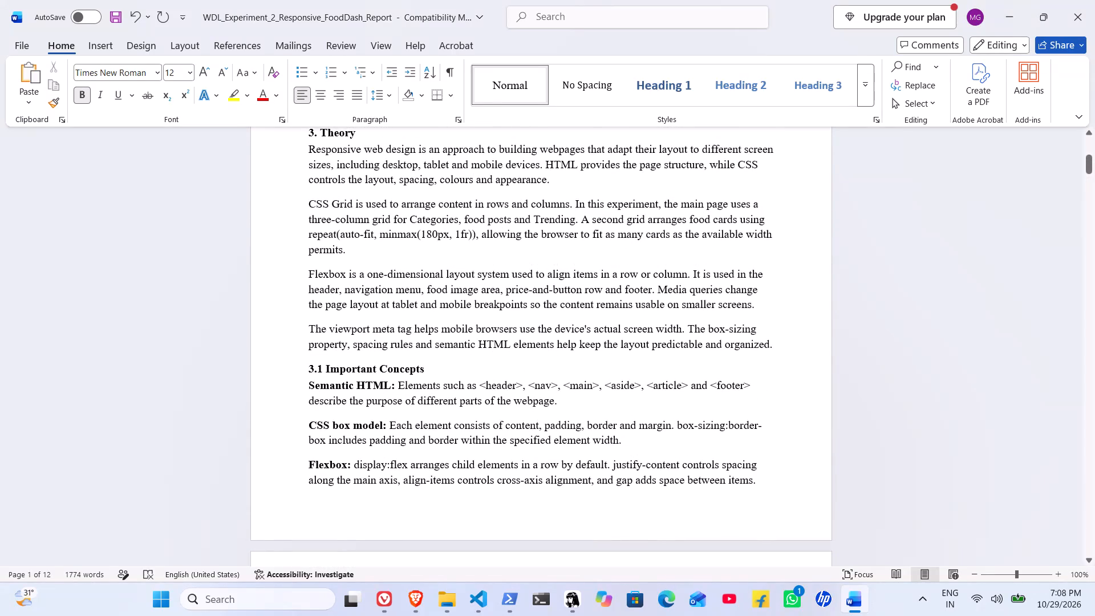
pyautogui.scroll(-6, 431, 382)
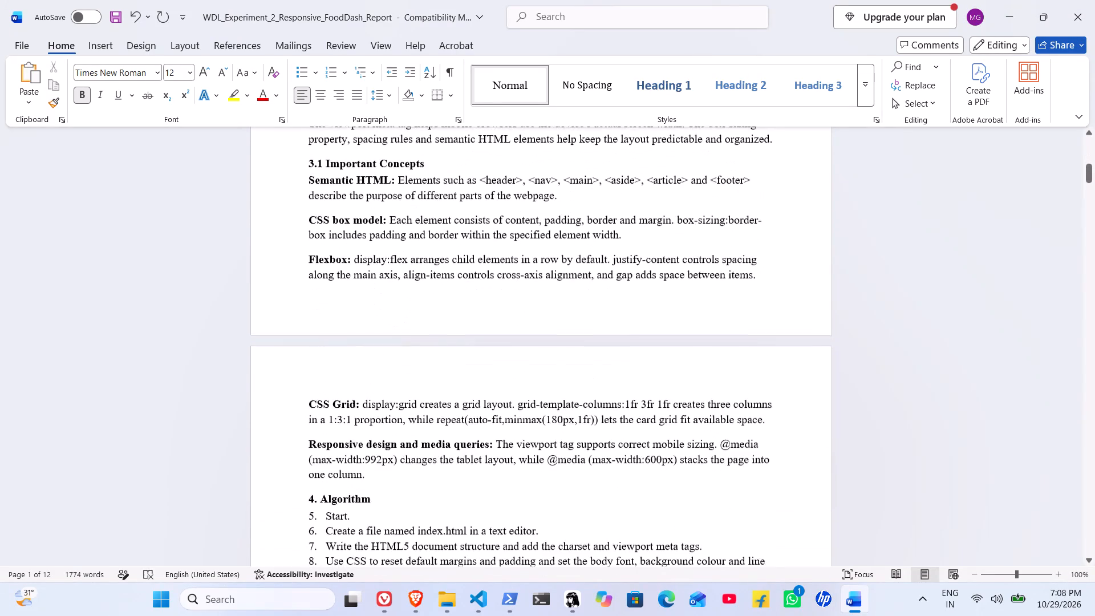
pyautogui.scroll(-3, 431, 382)
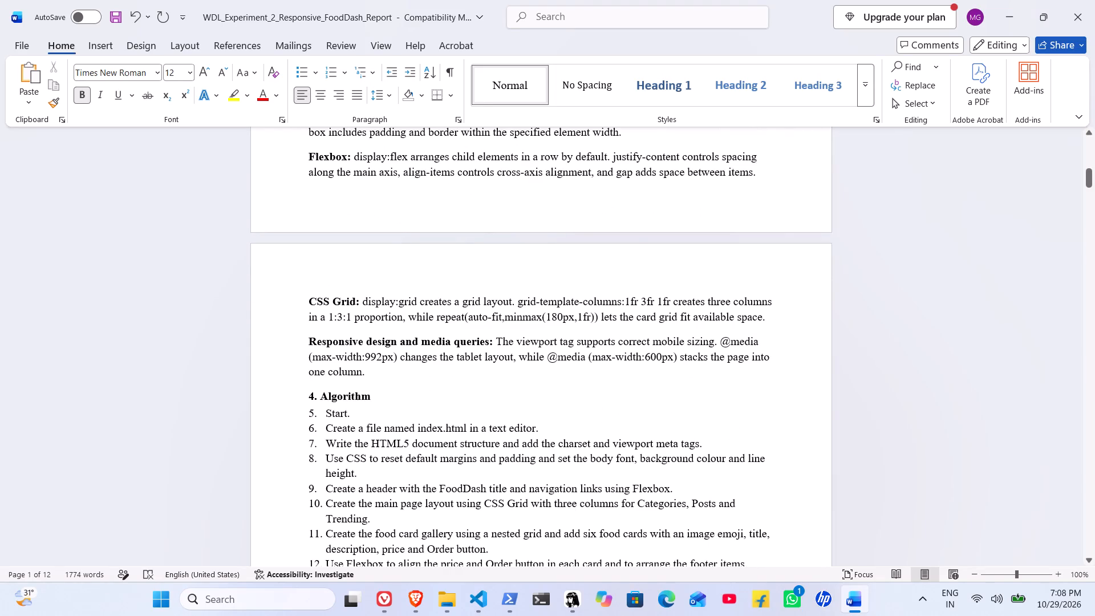
pyautogui.scroll(2, 439, 360)
pyautogui.scroll(-6, 445, 358)
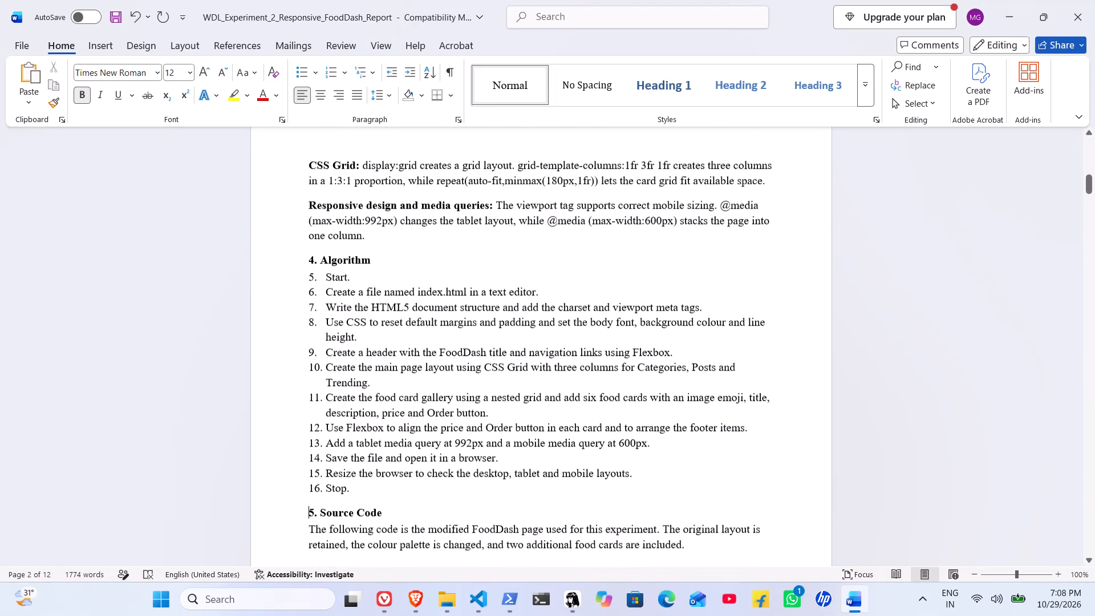
pyautogui.scroll(-2, 445, 358)
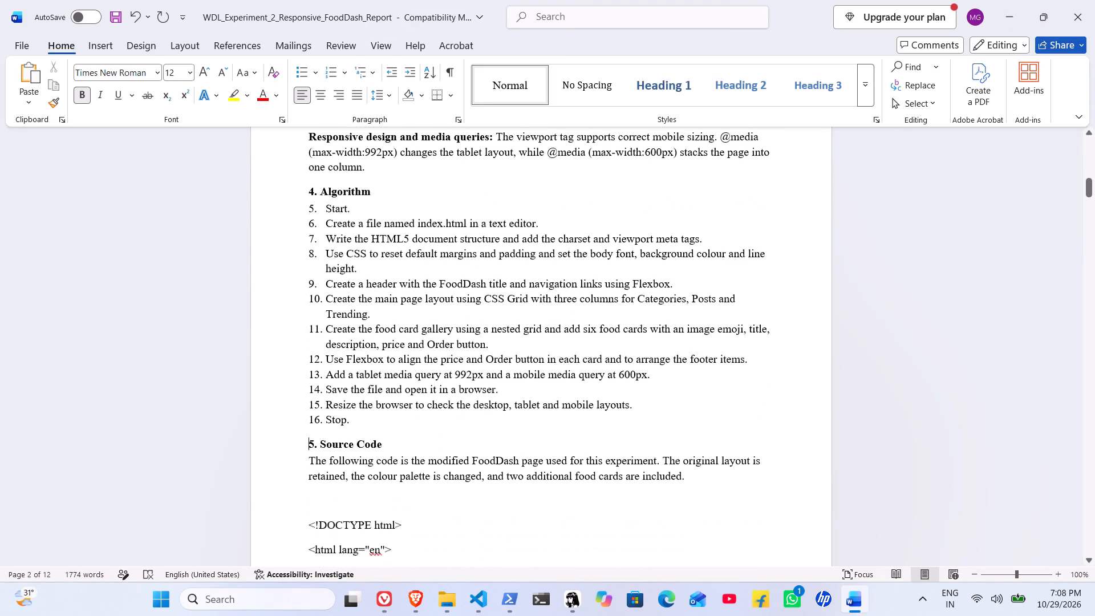
pyautogui.scroll(-1, 447, 359)
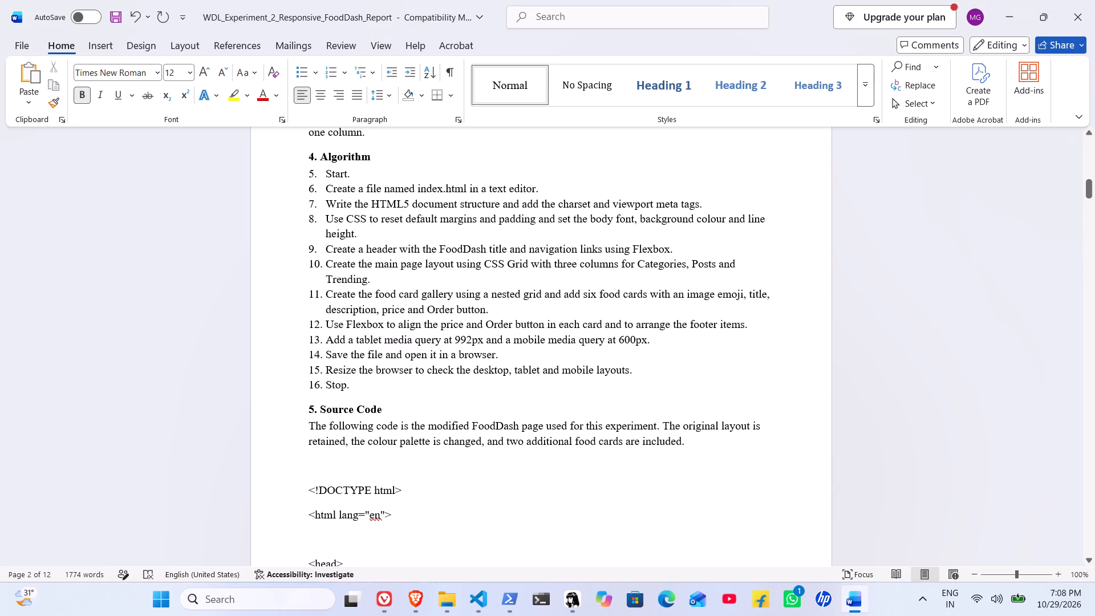
# Replace the automatic list number before "Start." under 4. Algorithm with a manually entered "1.".
pyautogui.click(312, 172)
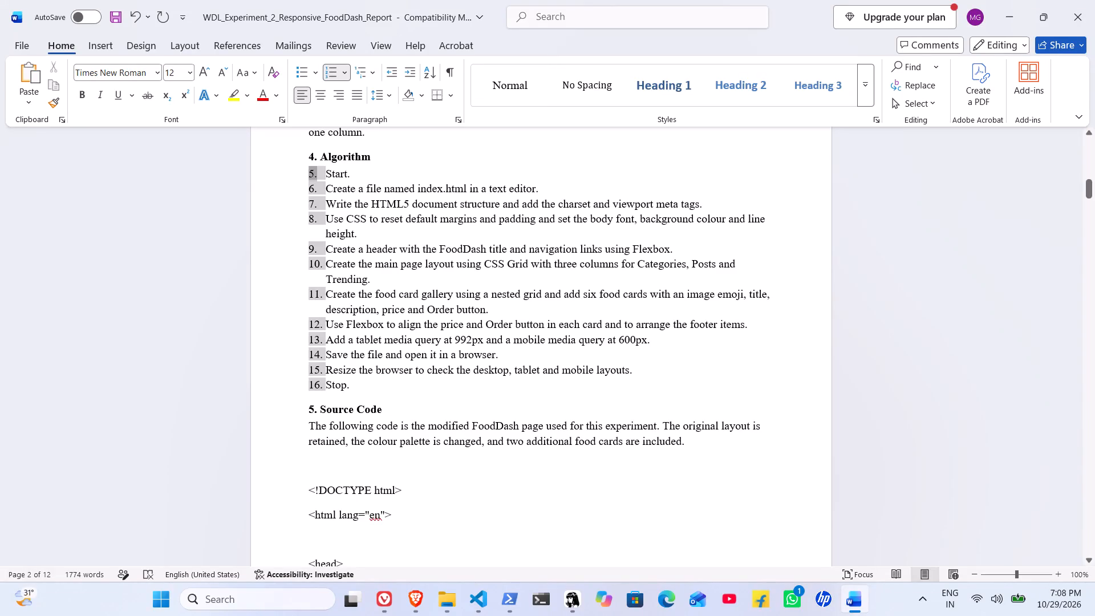
pyautogui.click(311, 173)
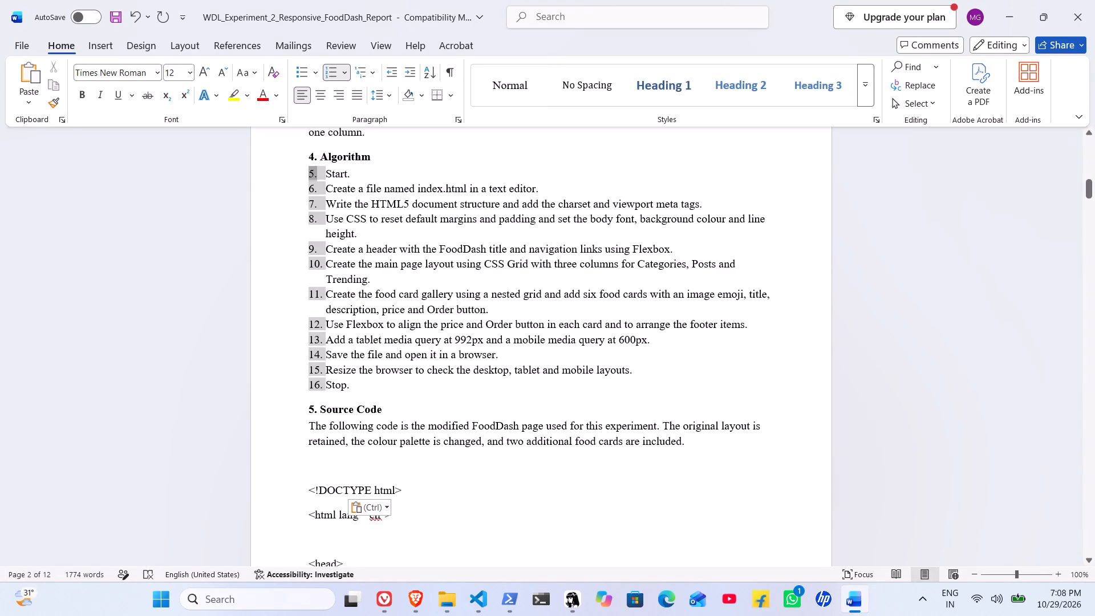
pyautogui.click(313, 178)
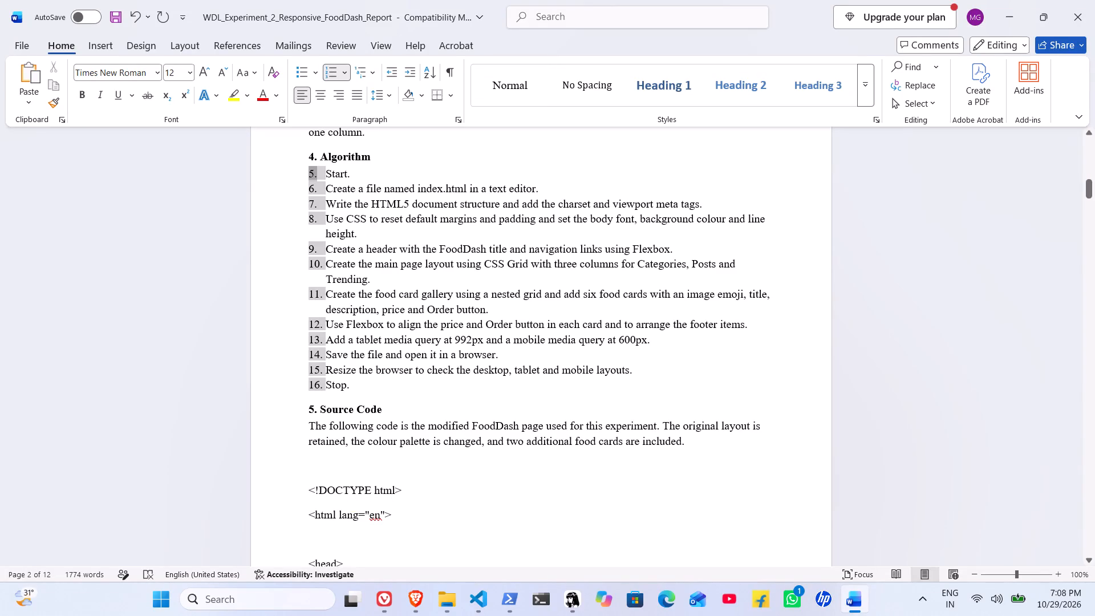
pyautogui.click(307, 169)
pyautogui.click(310, 170)
pyautogui.click(313, 171)
pyautogui.press('BackSpace')
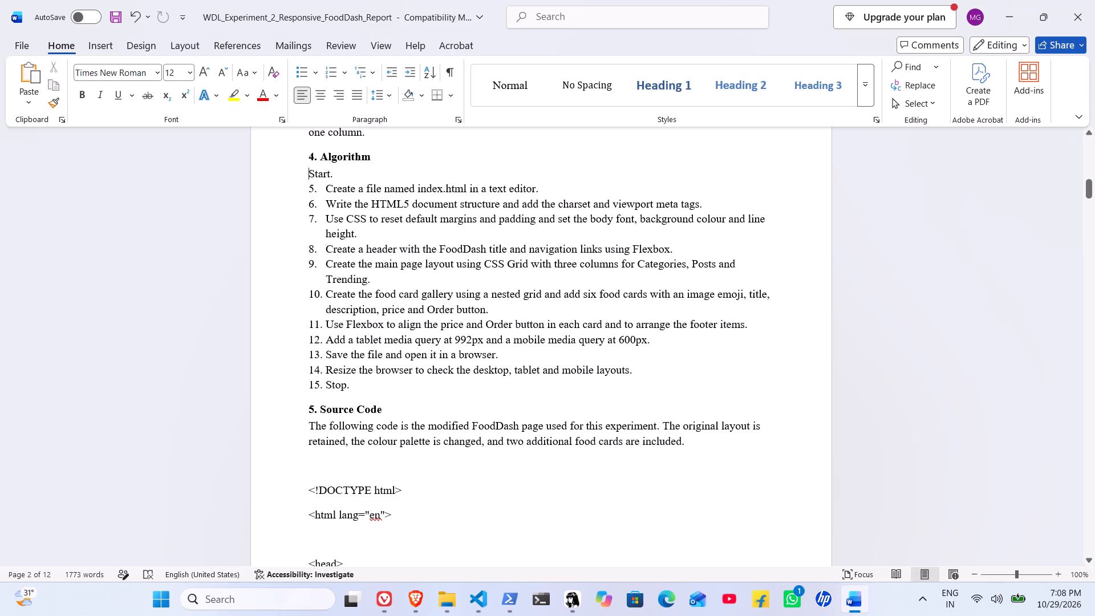
pyautogui.press('1')
pyautogui.press('.')
# Replace the automatic numbers of the "Create a file named index.html" and "Write the HTML5 document structure" lines with plain-text "2." and "3.".
pyautogui.press('Down')
pyautogui.press('Left')
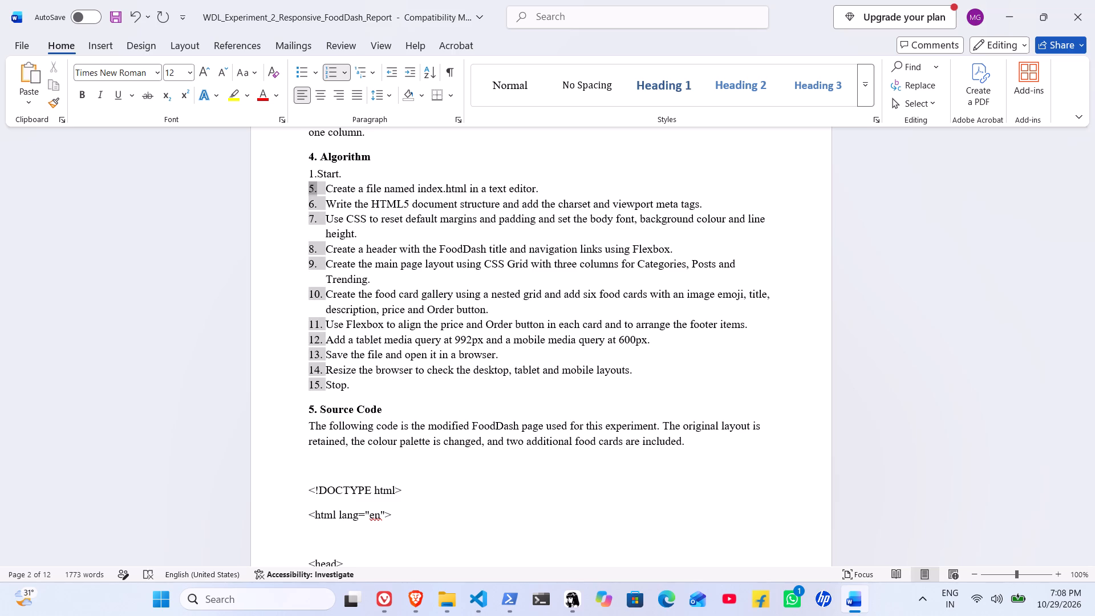
pyautogui.press('BackSpace')
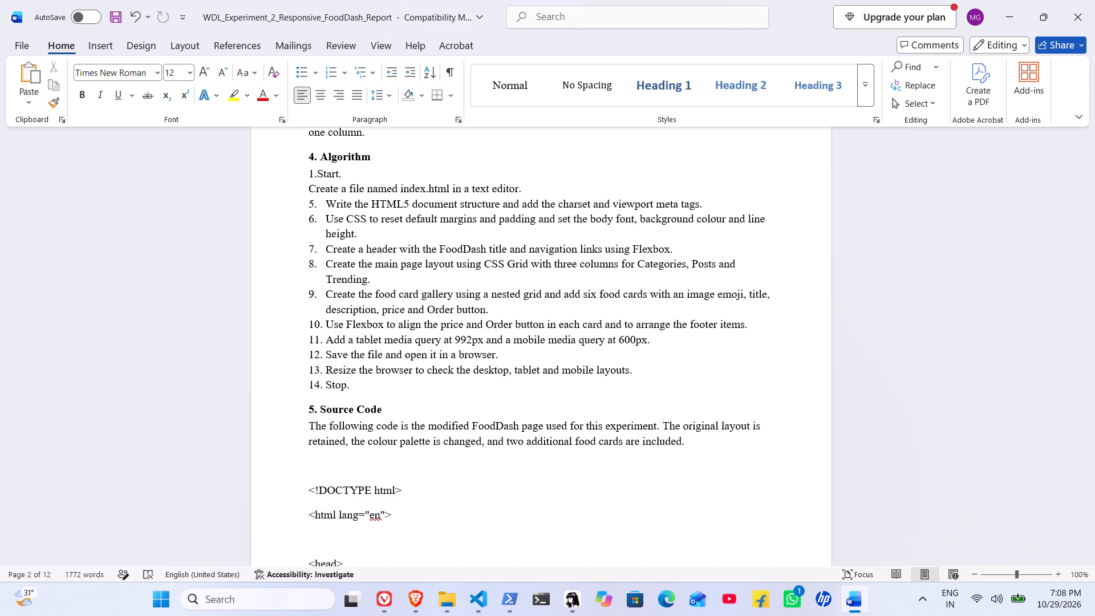
pyautogui.write('2.')
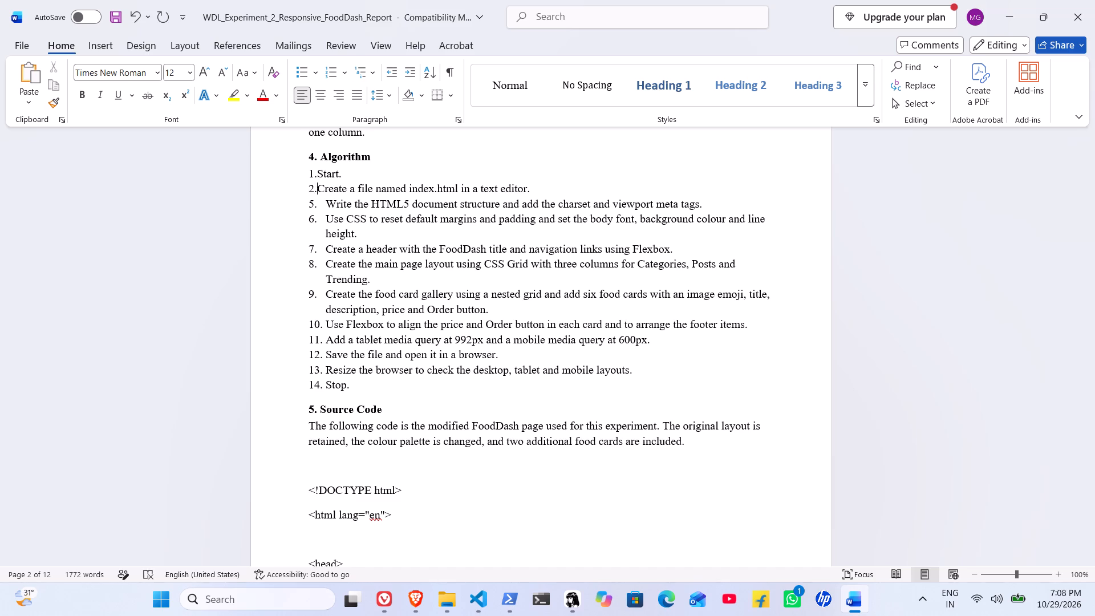
pyautogui.press('Down')
pyautogui.press('BackSpace')
pyautogui.press('BackSpace')
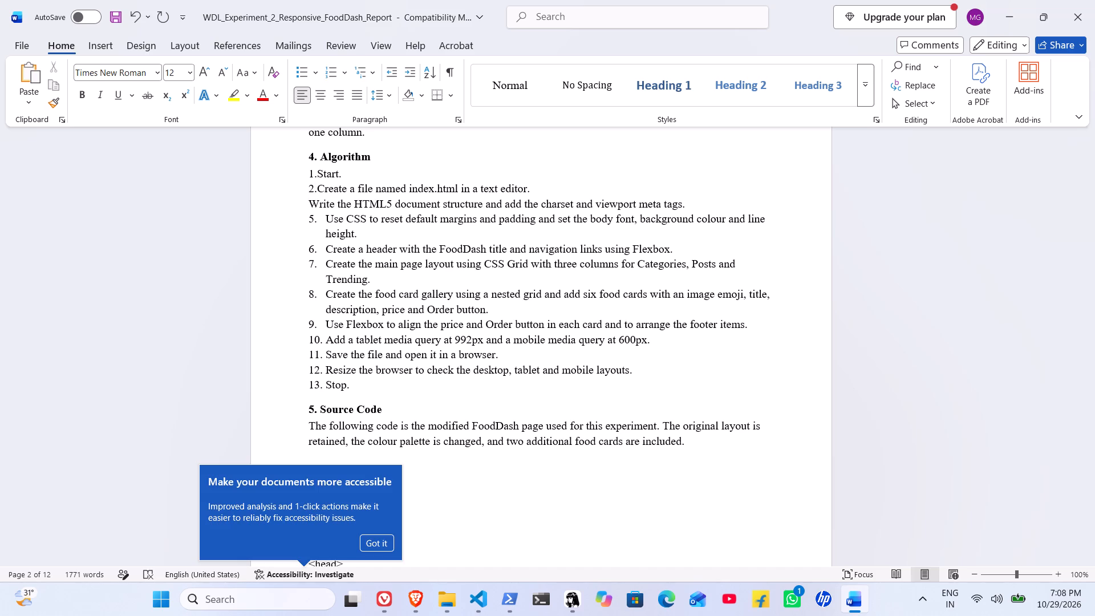
pyautogui.write('3.')
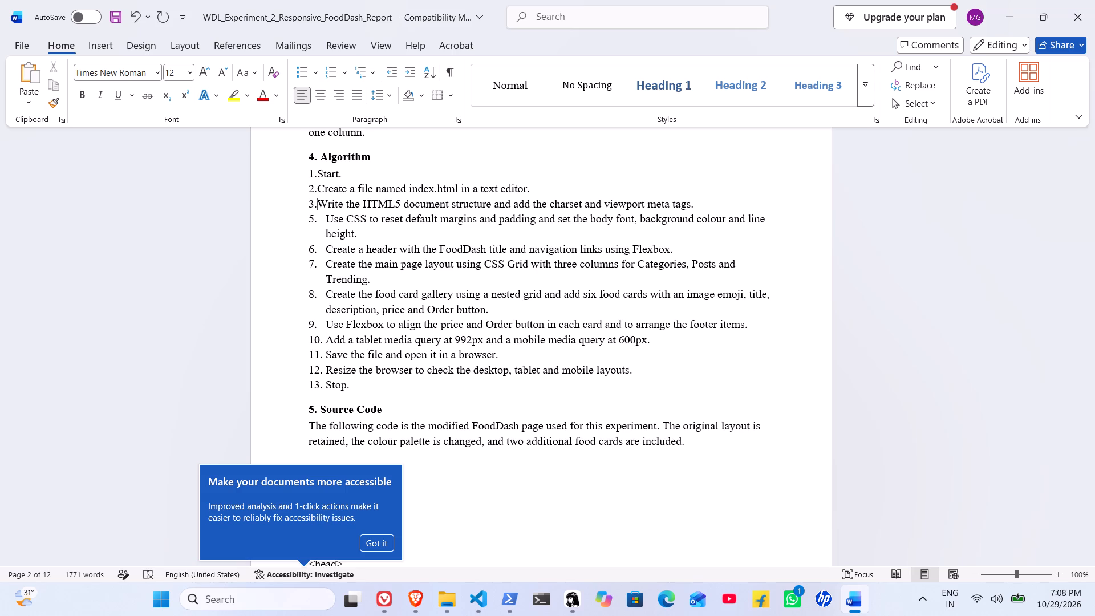
# Replace the automatic numbers of the "Use CSS to reset default margins" and "Create a header" lines with plain-text "4." and "5.".
pyautogui.press('Down')
pyautogui.press('BackSpace')
pyautogui.press('BackSpace')
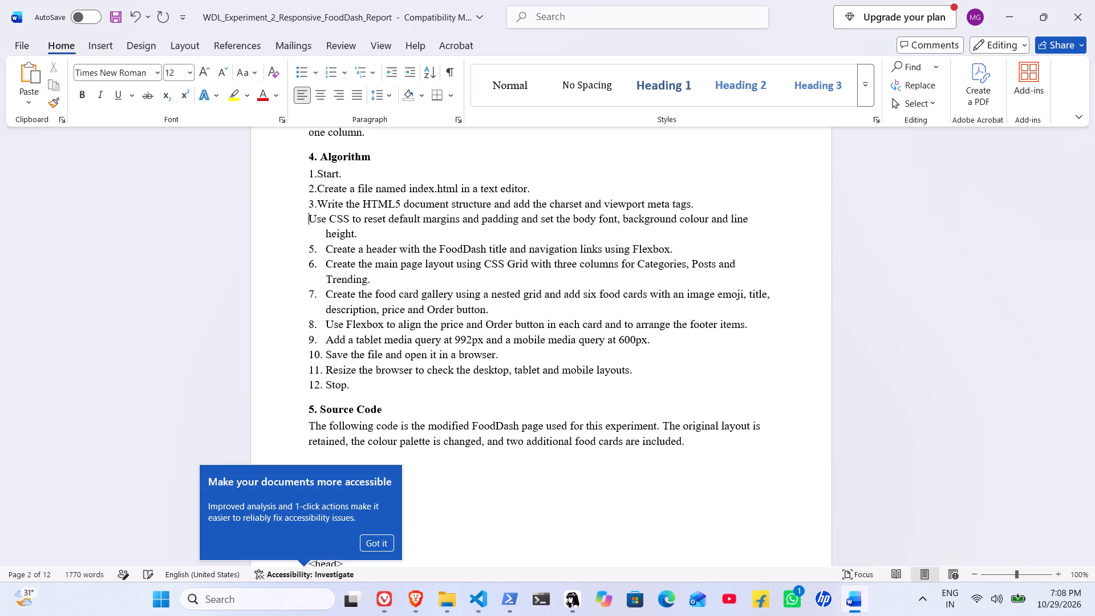
pyautogui.write('4.')
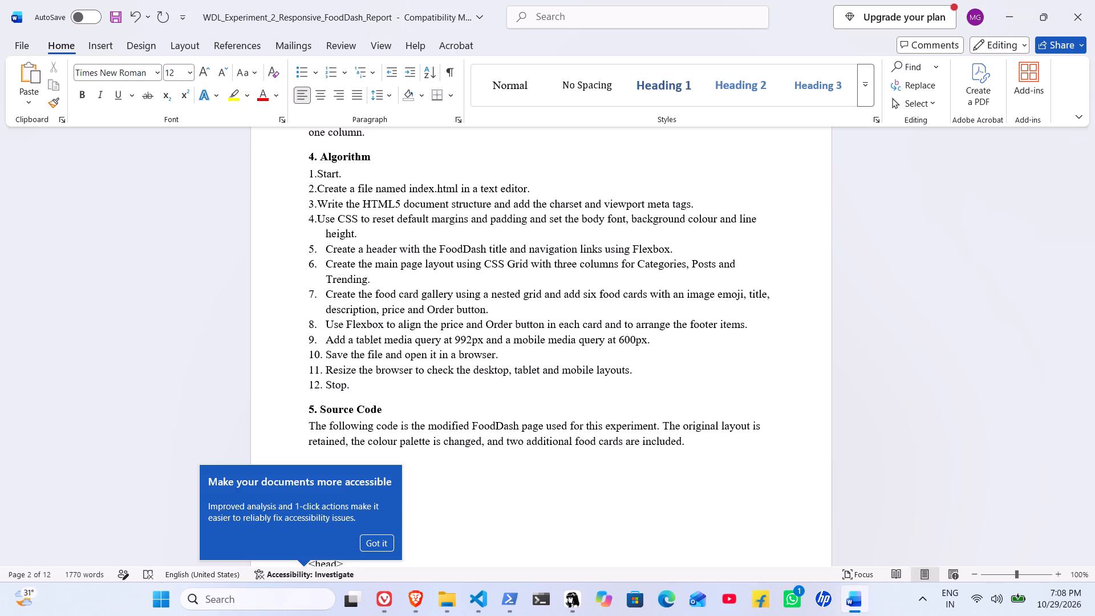
pyautogui.press('Down')
pyautogui.press('Down')
pyautogui.press('Down')
pyautogui.press('Up')
pyautogui.press('BackSpace')
pyautogui.press('BackSpace')
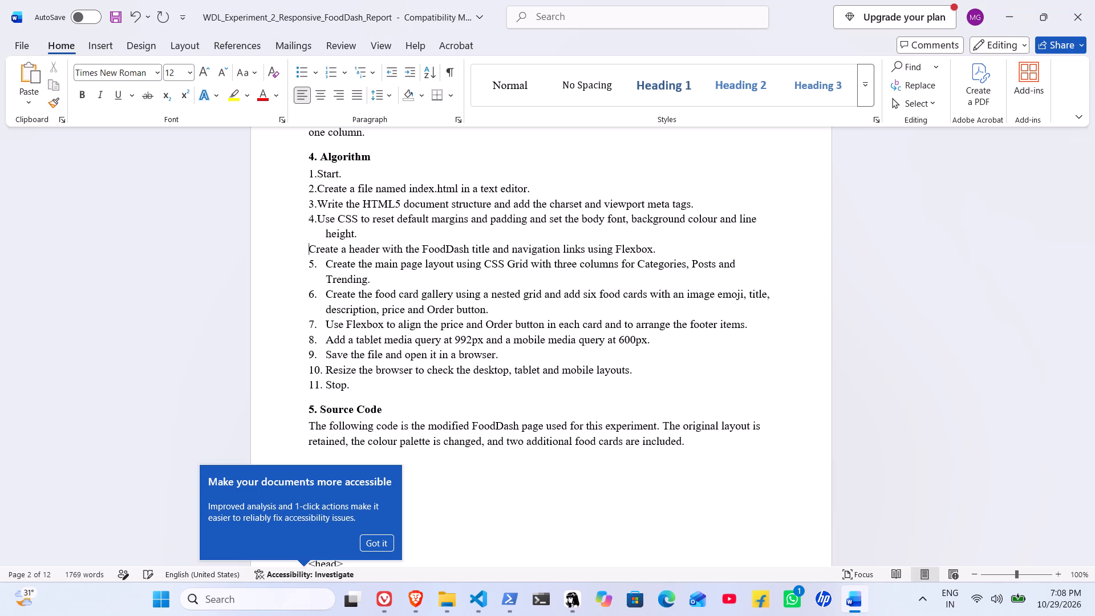
pyautogui.write('5.')
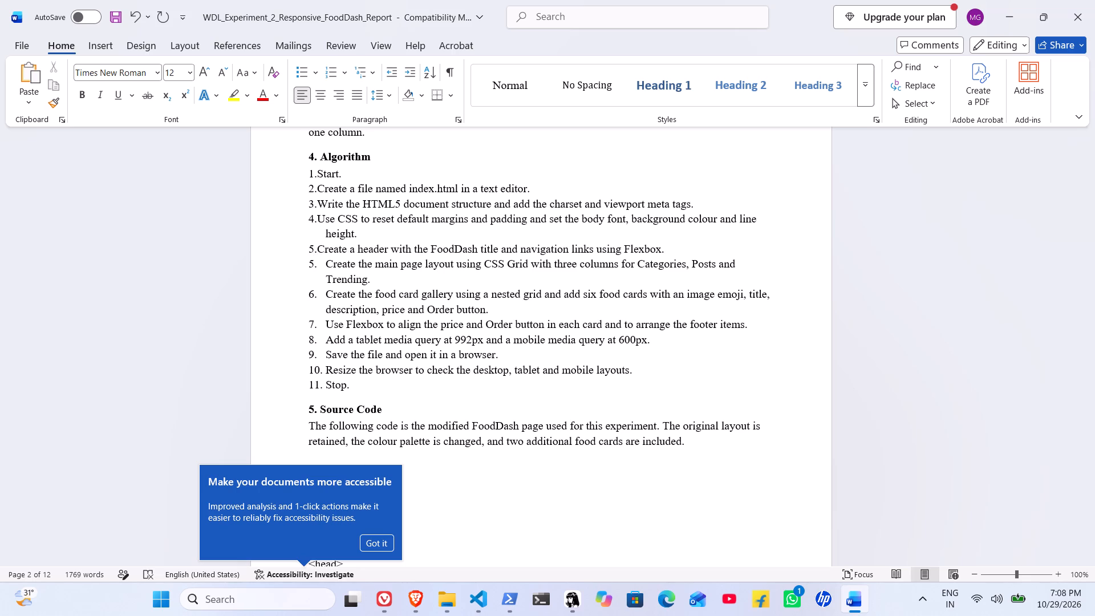
# Replace the automatic numbers of the main page layout and food card gallery lines with plain-text "6." and "7.", removing their first-line indents.
pyautogui.press('Down')
pyautogui.press('BackSpace')
pyautogui.write('6.')
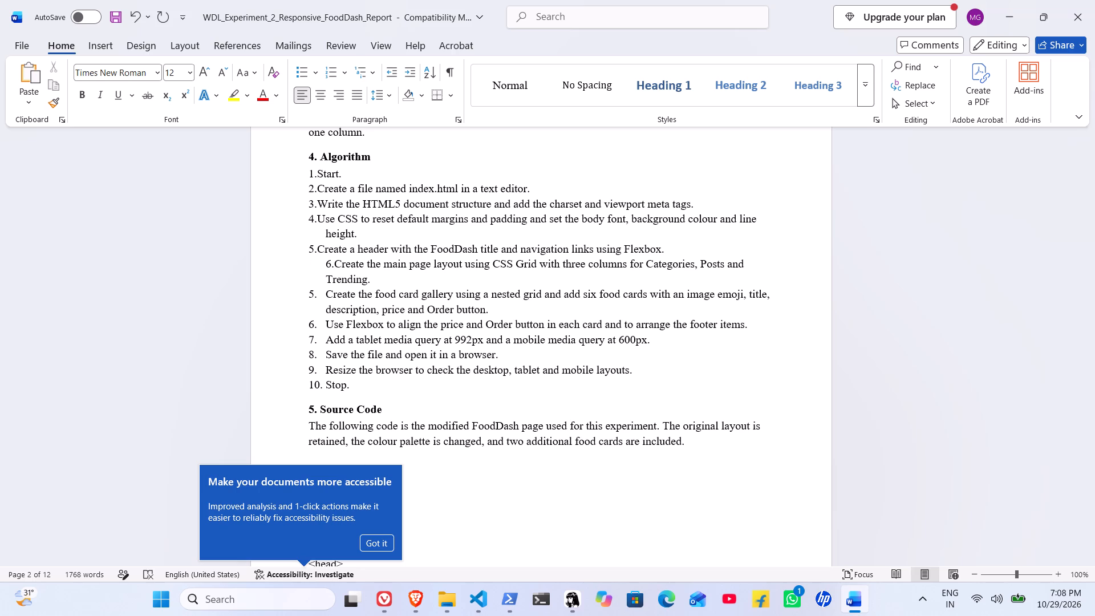
pyautogui.press('Left')
pyautogui.press('Left')
pyautogui.press('BackSpace')
pyautogui.press('Down')
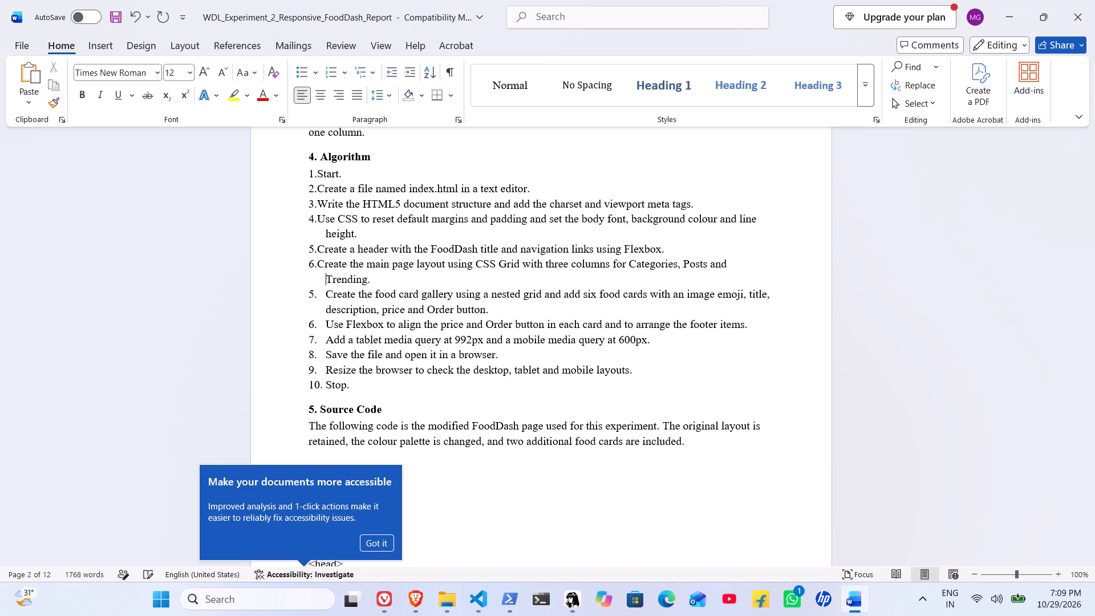
pyautogui.press('Down')
pyautogui.press('BackSpace')
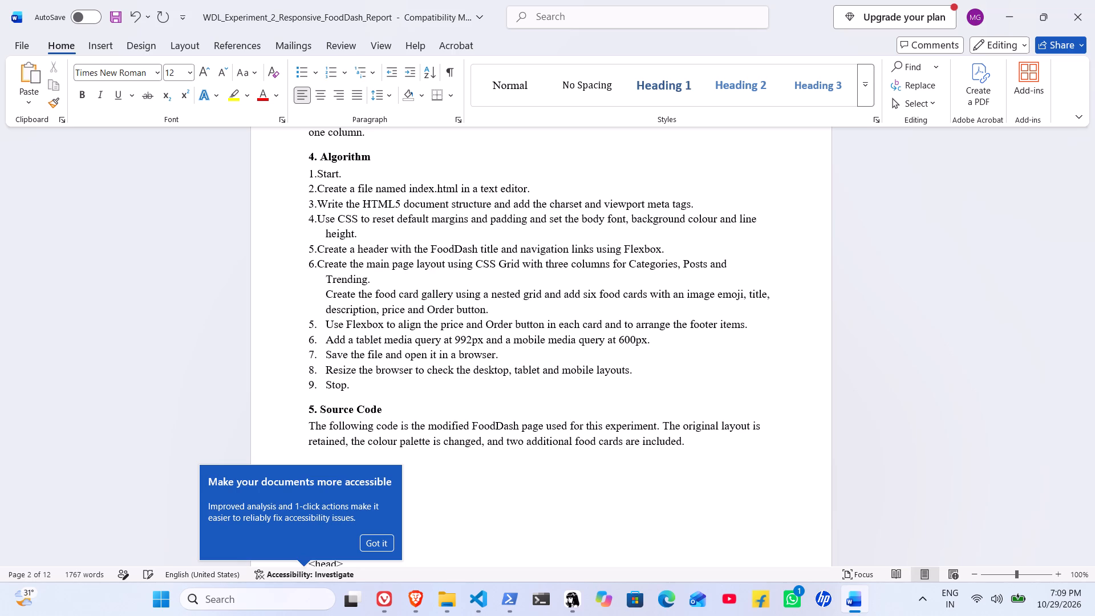
pyautogui.press('BackSpace')
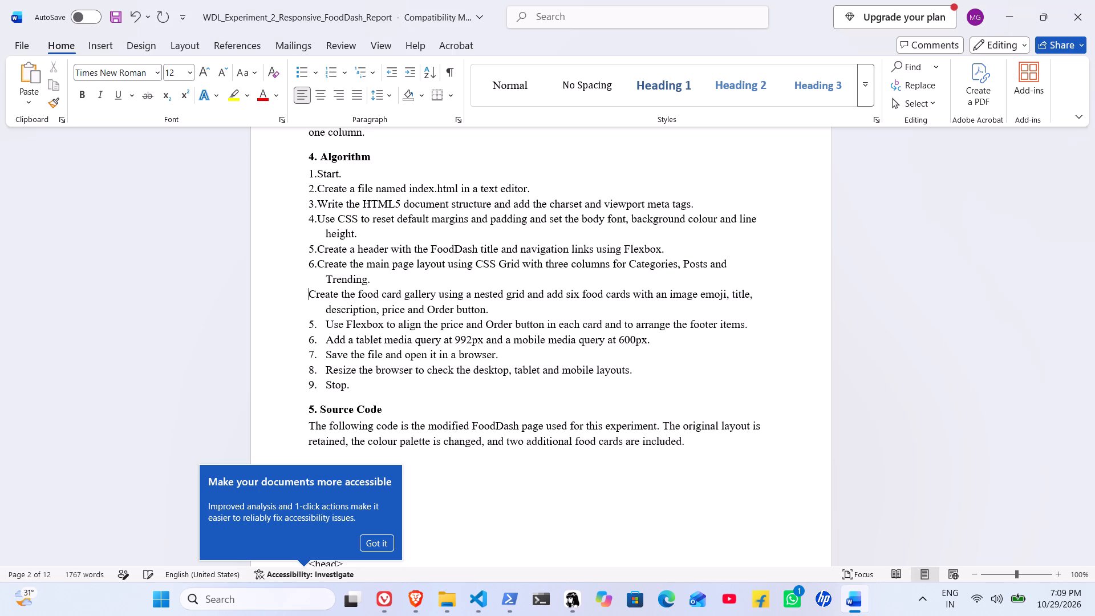
pyautogui.write('7.')
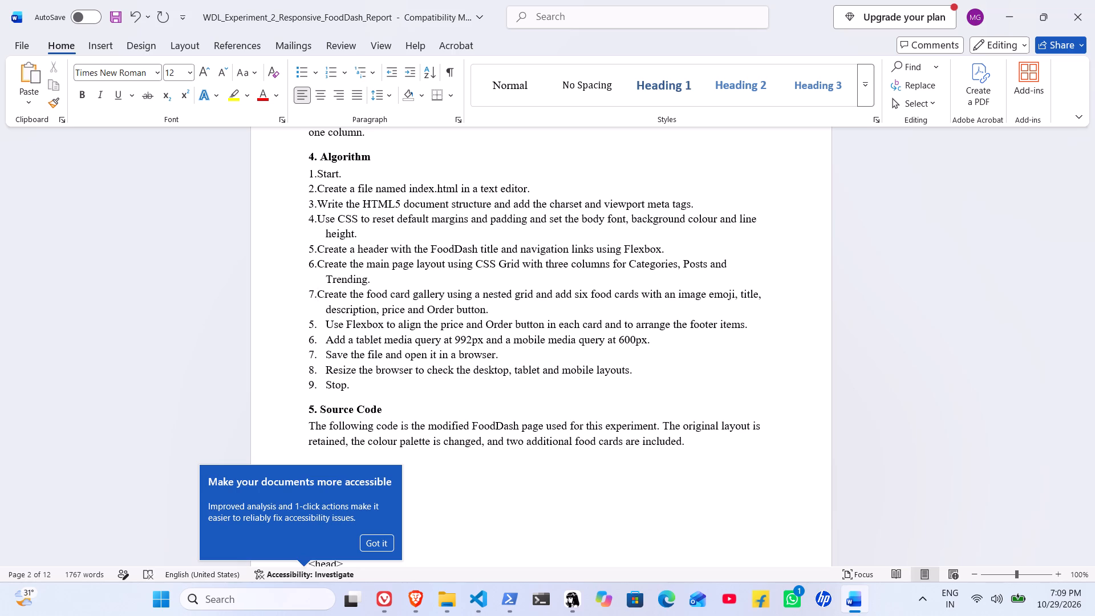
# Replace the automatic numbers of the "Use Flexbox to align the price" and "Add a tablet media query" lines with plain-text "8." and "9.".
pyautogui.press('Down')
pyautogui.press('Down')
pyautogui.press('BackSpace')
pyautogui.press('BackSpace')
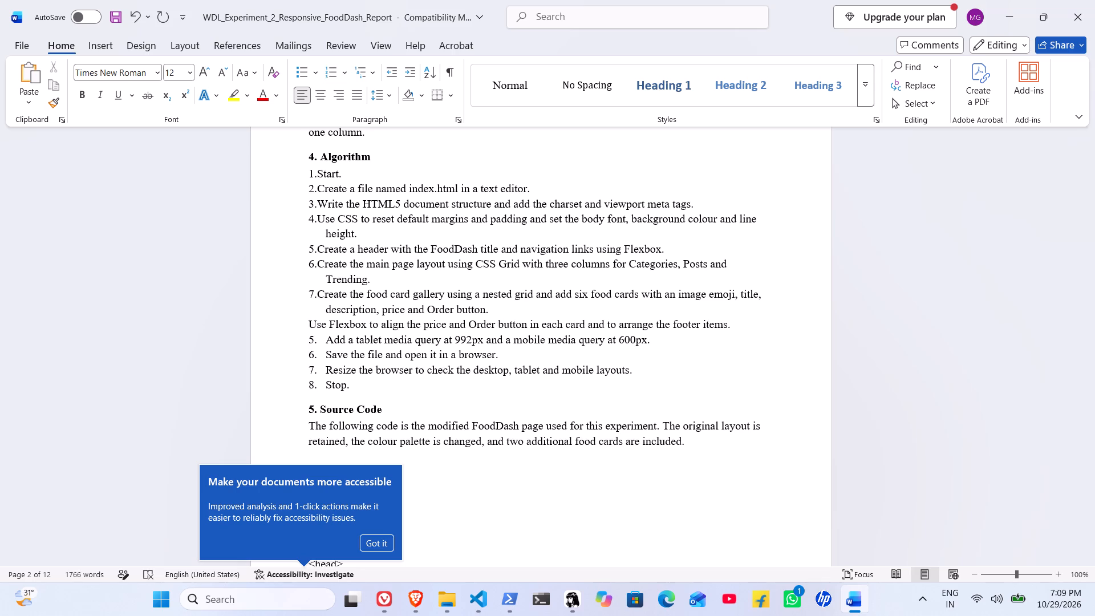
pyautogui.write('8.')
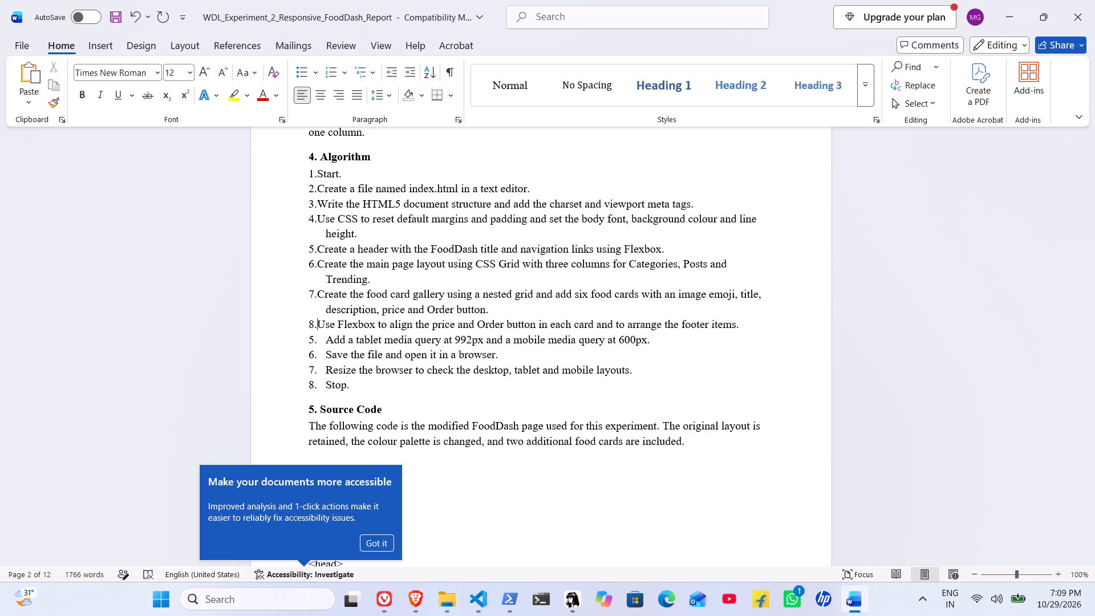
pyautogui.press('Down')
pyautogui.press('BackSpace')
pyautogui.press('BackSpace')
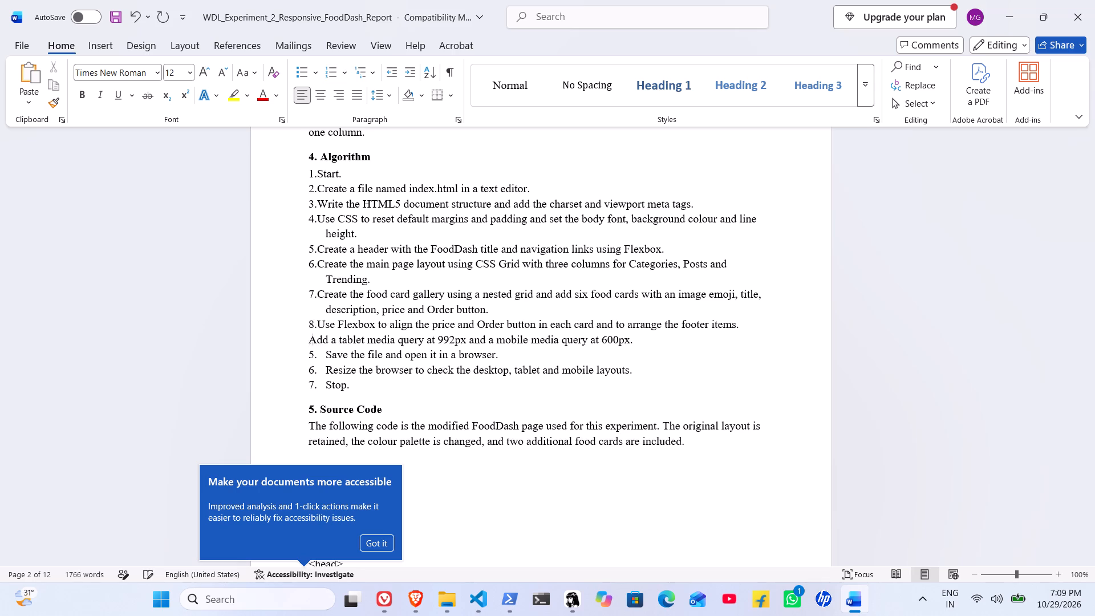
pyautogui.write('9.')
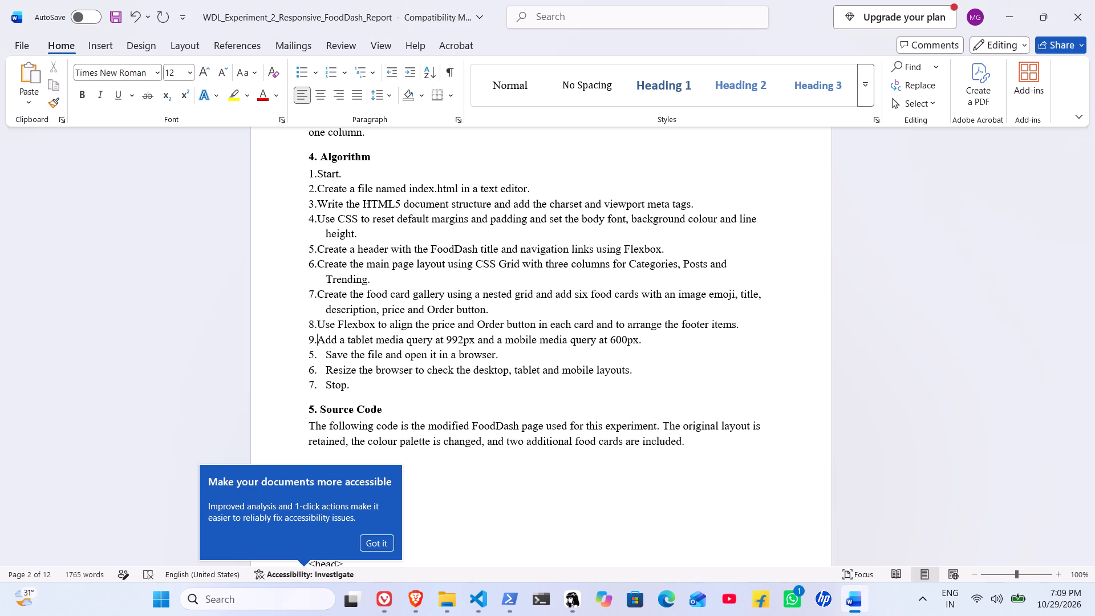
# Replace the automatic numbers of the "Save the file", "Resize the browser" and "Stop" lines with plain-text "10.", "11." and "12.".
pyautogui.press('Down')
pyautogui.press('BackSpace')
pyautogui.press('BackSpace')
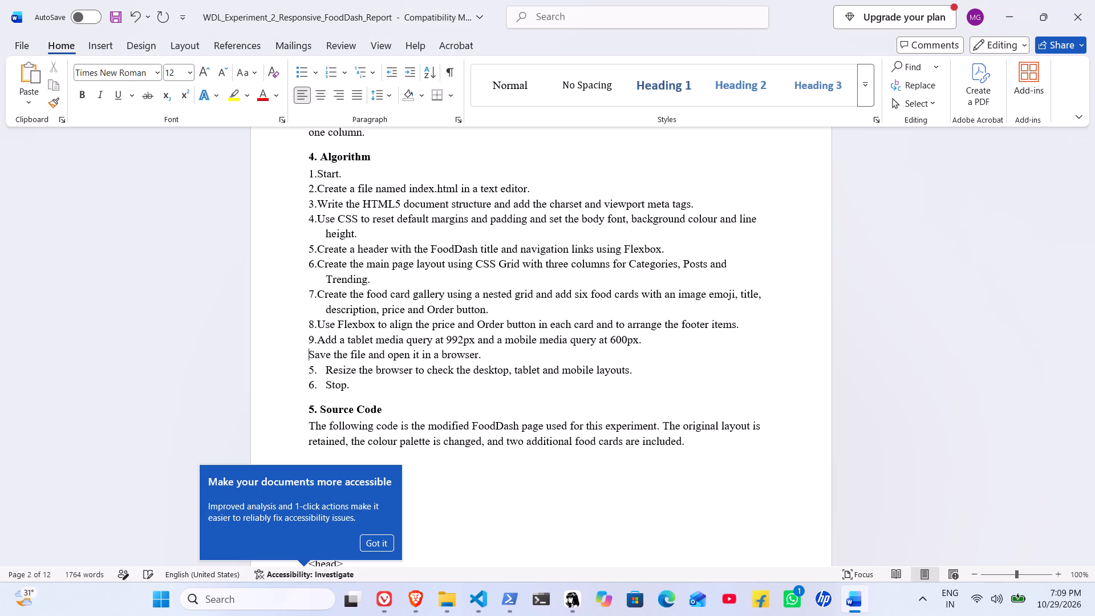
pyautogui.write('10.')
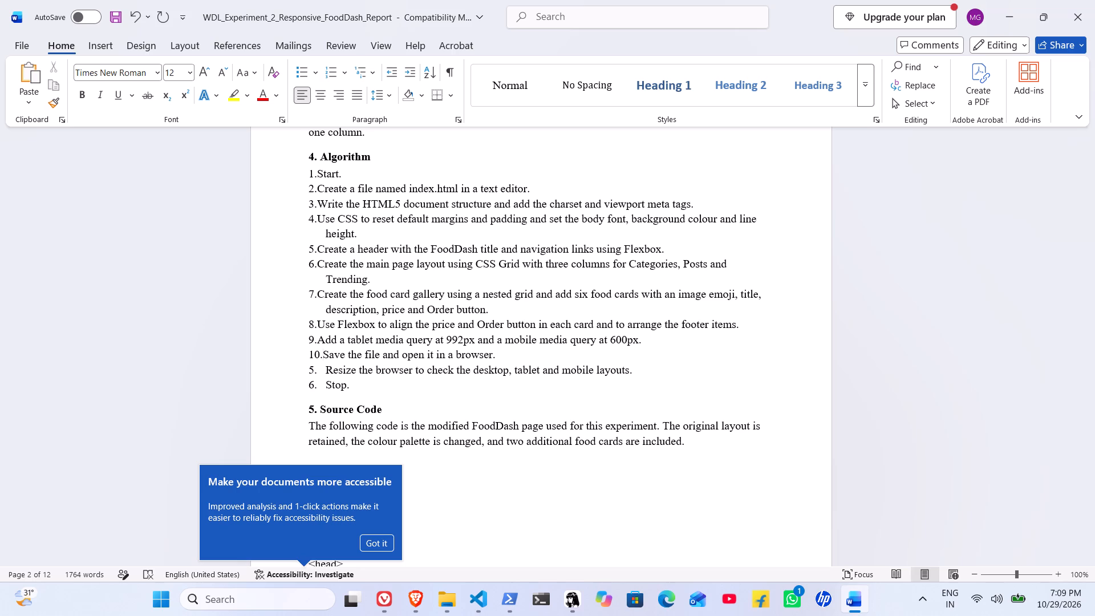
pyautogui.press('Down')
pyautogui.press('BackSpace')
pyautogui.press('BackSpace')
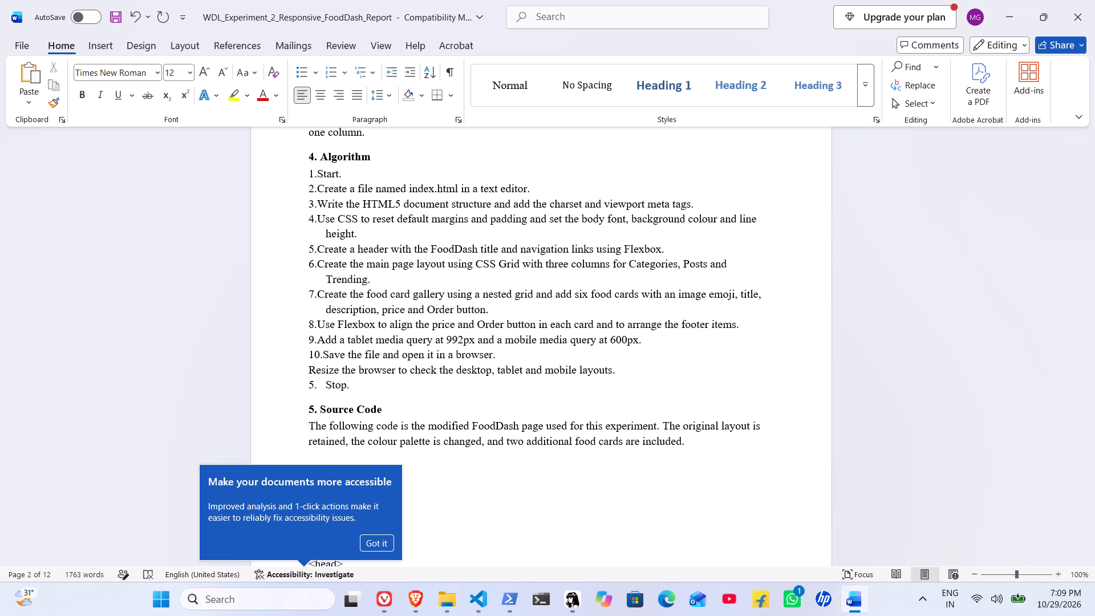
pyautogui.write('11')
pyautogui.press('.')
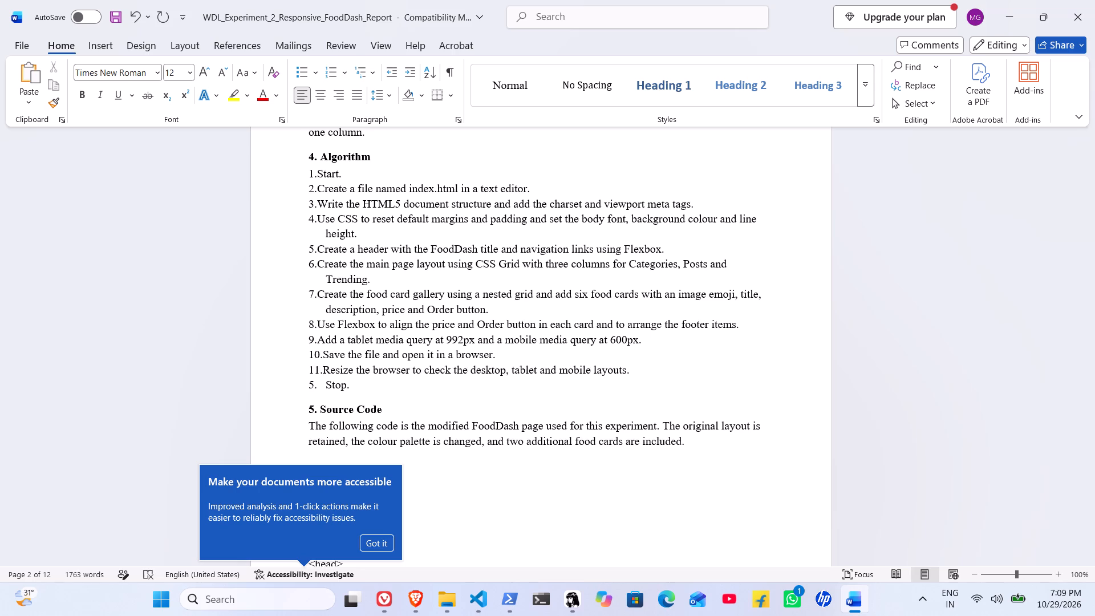
pyautogui.press('Down')
pyautogui.press('BackSpace')
pyautogui.press('BackSpace')
pyautogui.write('12')
pyautogui.press('.')
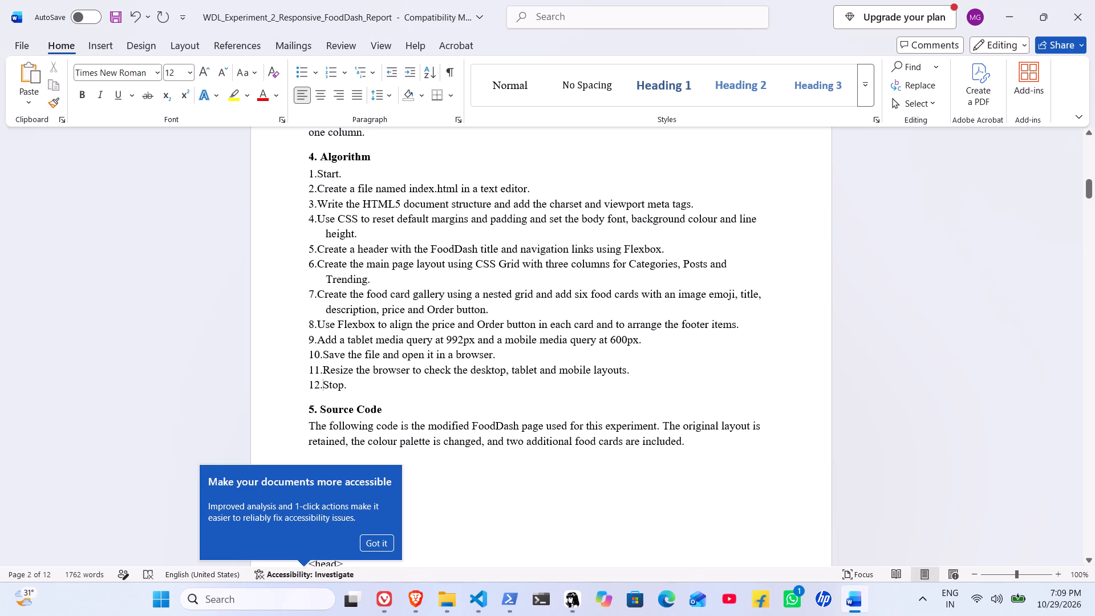
# Insert a space after the typed numbers of algorithm lines 12, 11, 10, 9 and 8.
pyautogui.press('space')
pyautogui.click(318, 367)
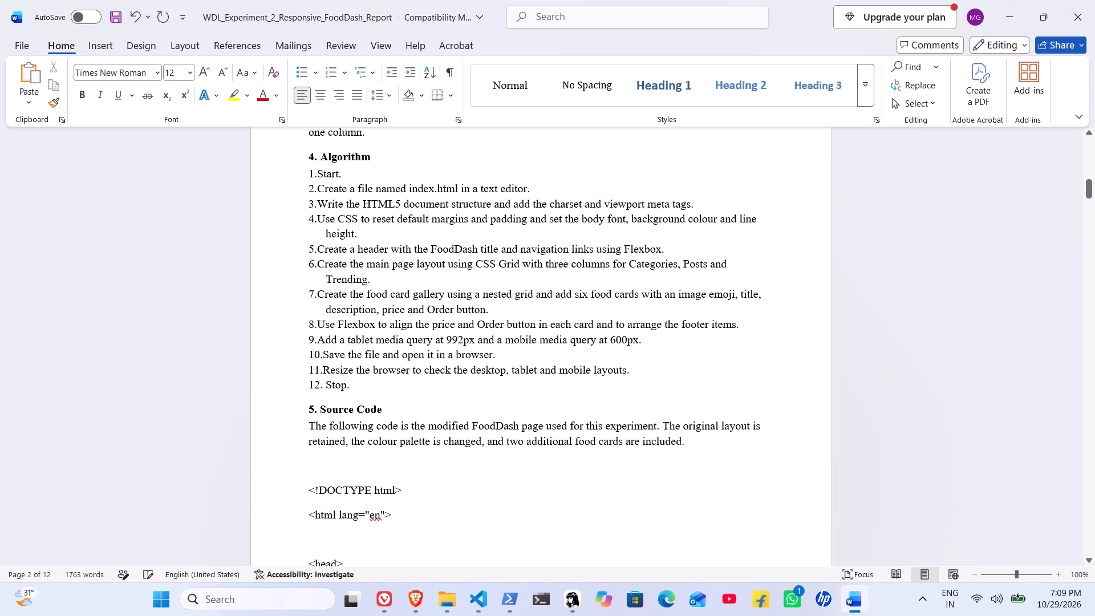
pyautogui.click(320, 364)
pyautogui.click(323, 364)
pyautogui.press('space')
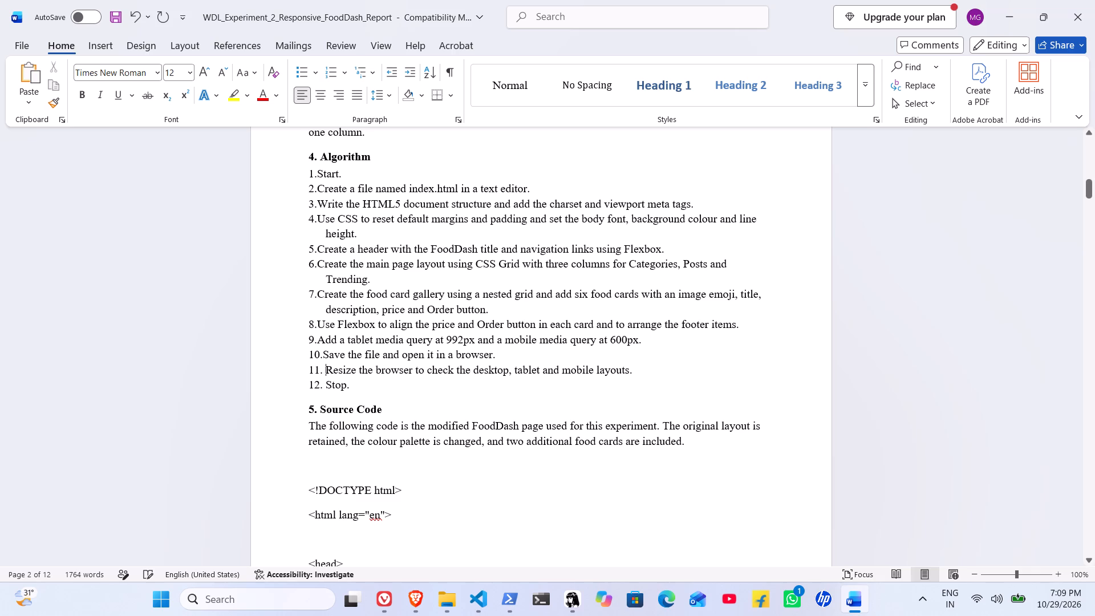
pyautogui.click(321, 353)
pyautogui.click(322, 353)
pyautogui.press('space')
pyautogui.click(318, 334)
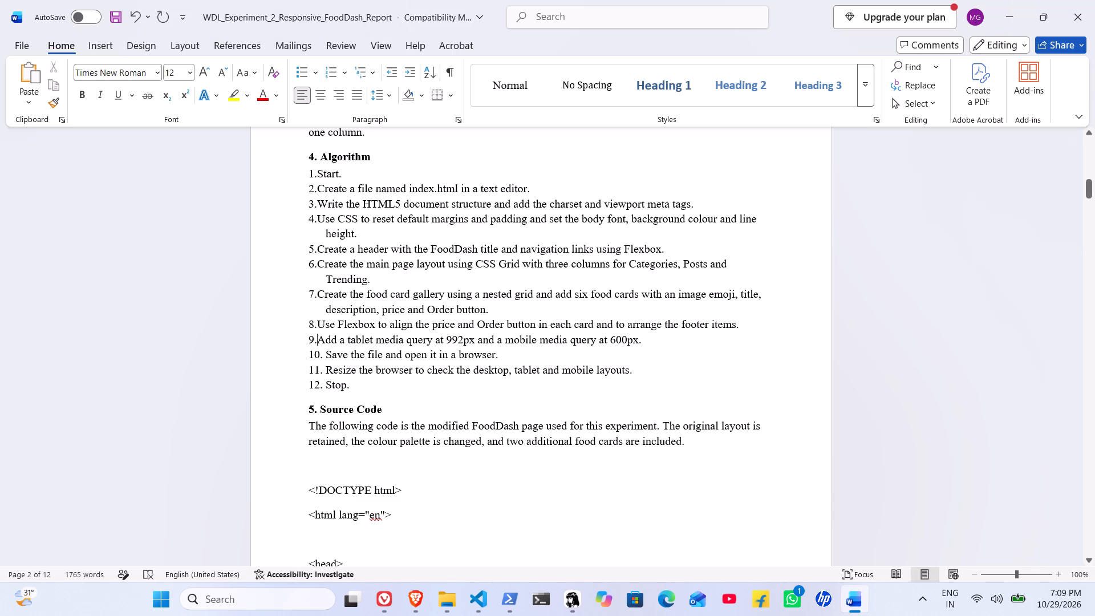
pyautogui.press('space')
pyautogui.click(318, 321)
pyautogui.press('space')
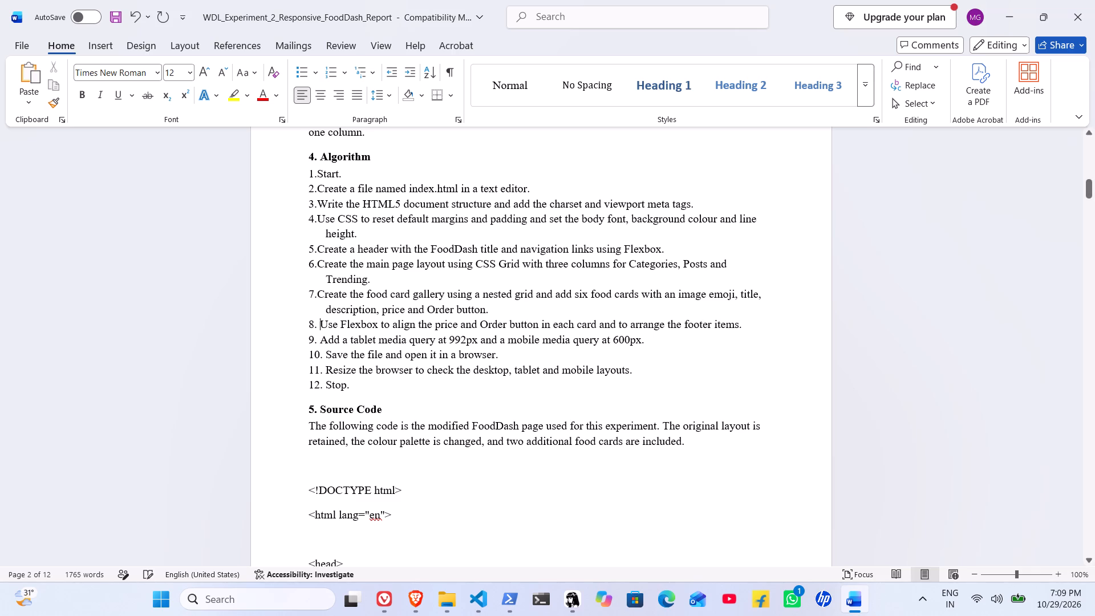
# Insert a space after the typed numbers of algorithm lines 7 through 1.
pyautogui.click(317, 291)
pyautogui.press('space')
pyautogui.click(319, 261)
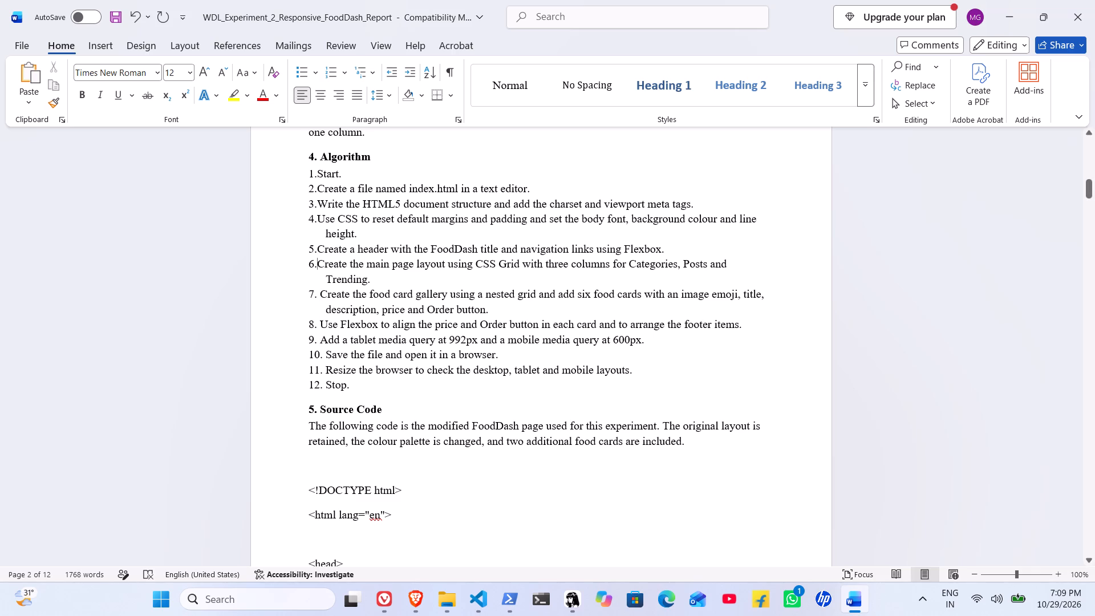
pyautogui.press('space')
pyautogui.click(317, 251)
pyautogui.press('space')
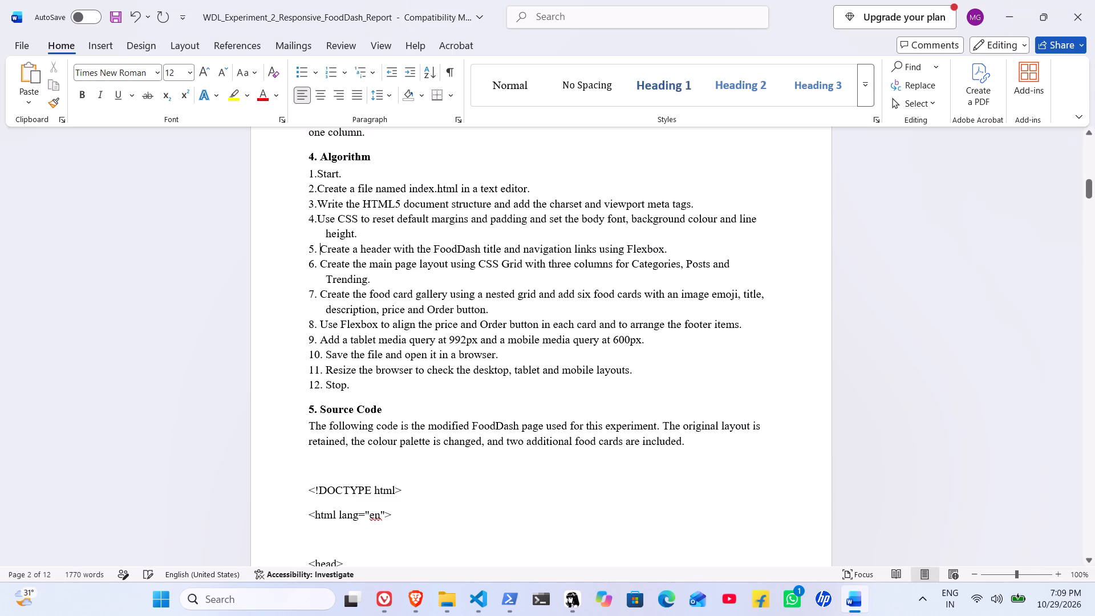
pyautogui.click(316, 216)
pyautogui.press('space')
pyautogui.click(315, 198)
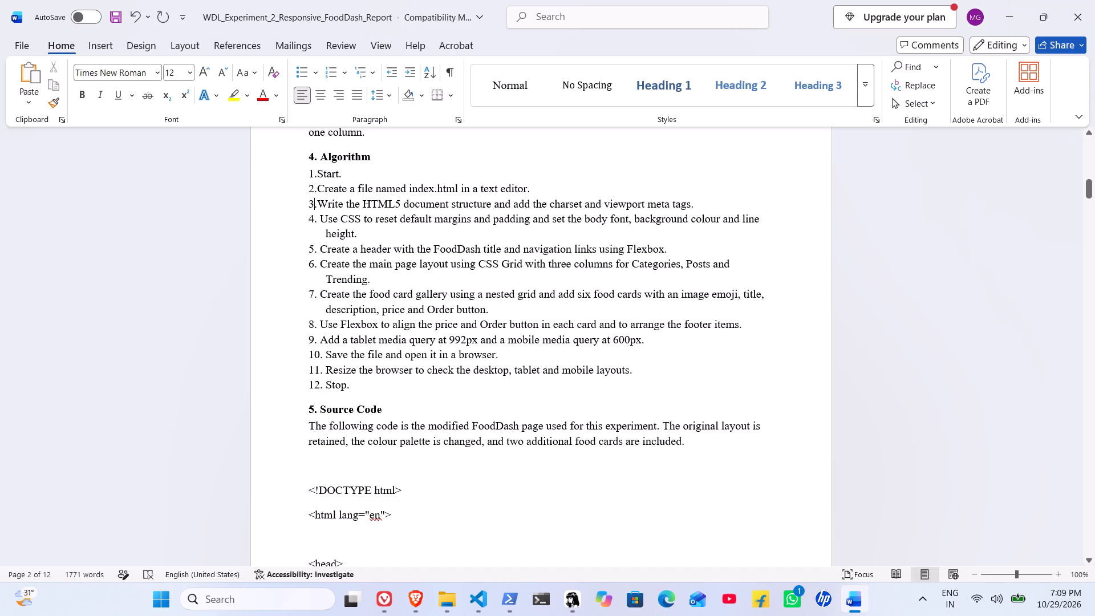
pyautogui.click(317, 197)
pyautogui.press('space')
pyautogui.click(317, 187)
pyautogui.press('space')
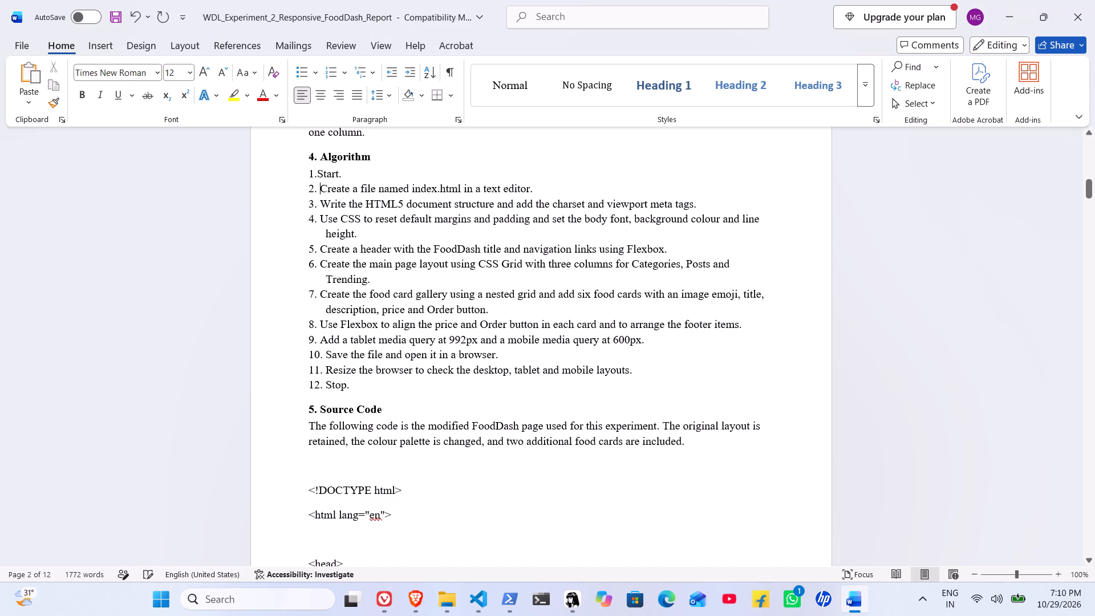
pyautogui.click(318, 170)
pyautogui.press('space')
# Review the whole report, checking the algorithm, source code, code explanation, output screenshots and question answers.
pyautogui.scroll(-1, 490, 201)
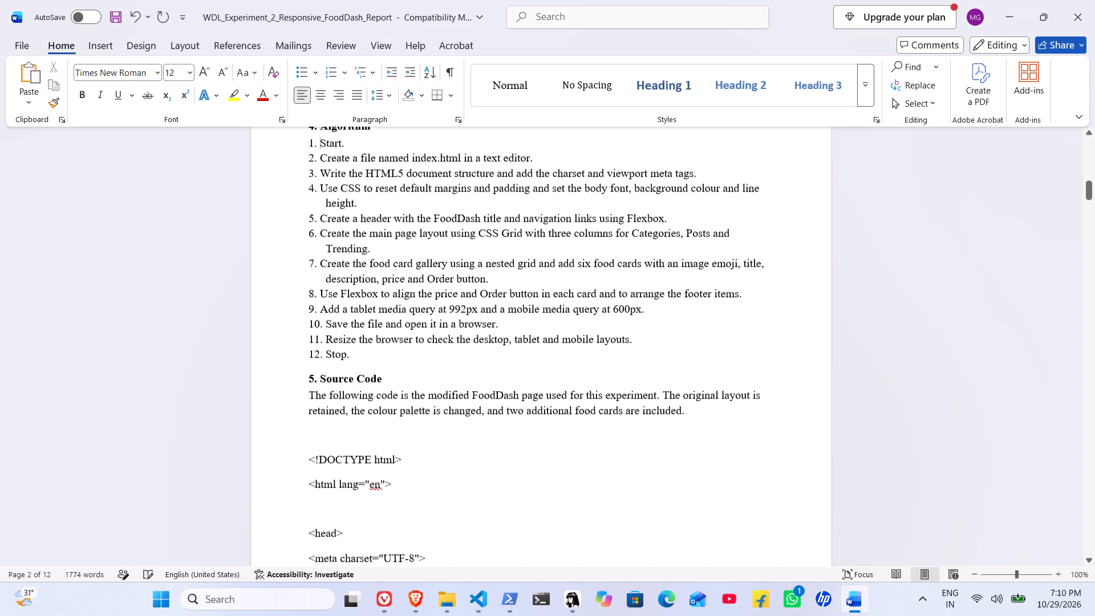
pyautogui.scroll(-2, 695, 334)
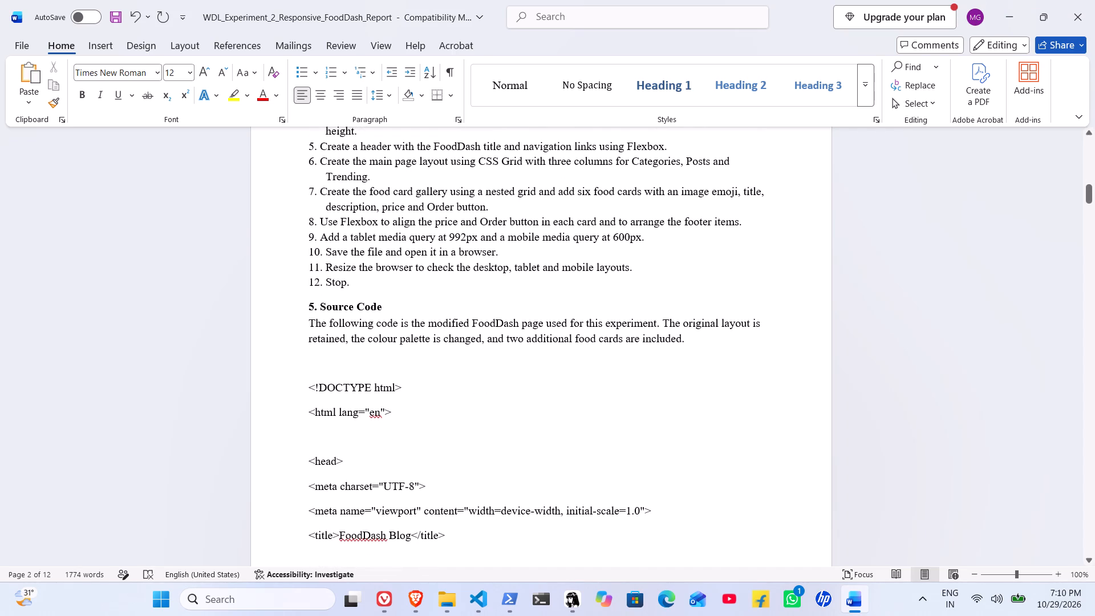
pyautogui.scroll(-19, 693, 336)
pyautogui.scroll(-8, 736, 348)
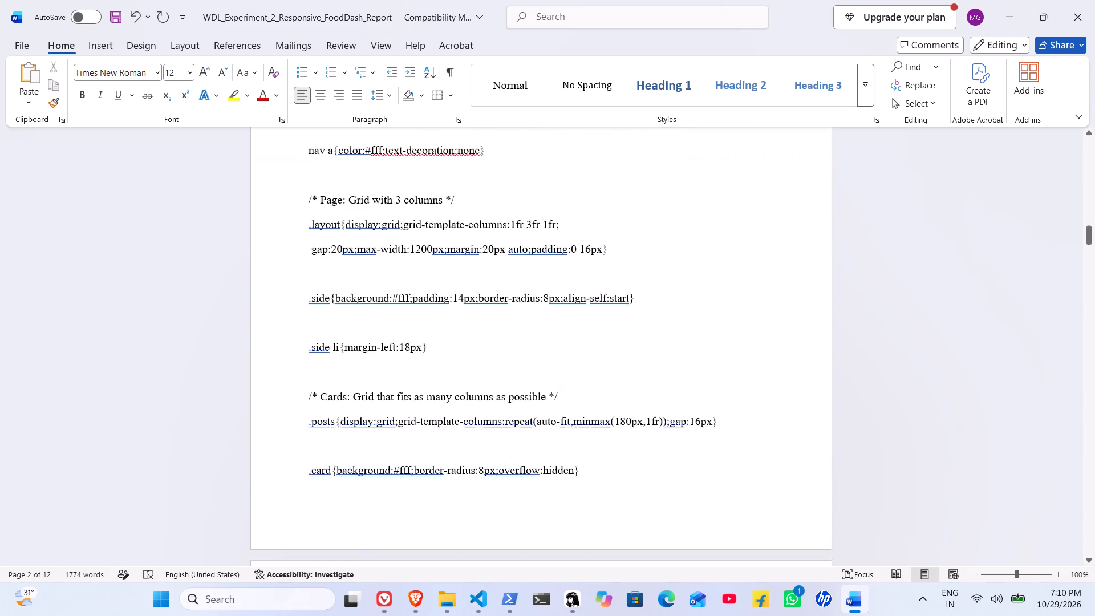
pyautogui.moveTo(1092, 232); pyautogui.dragTo(1094, 307)
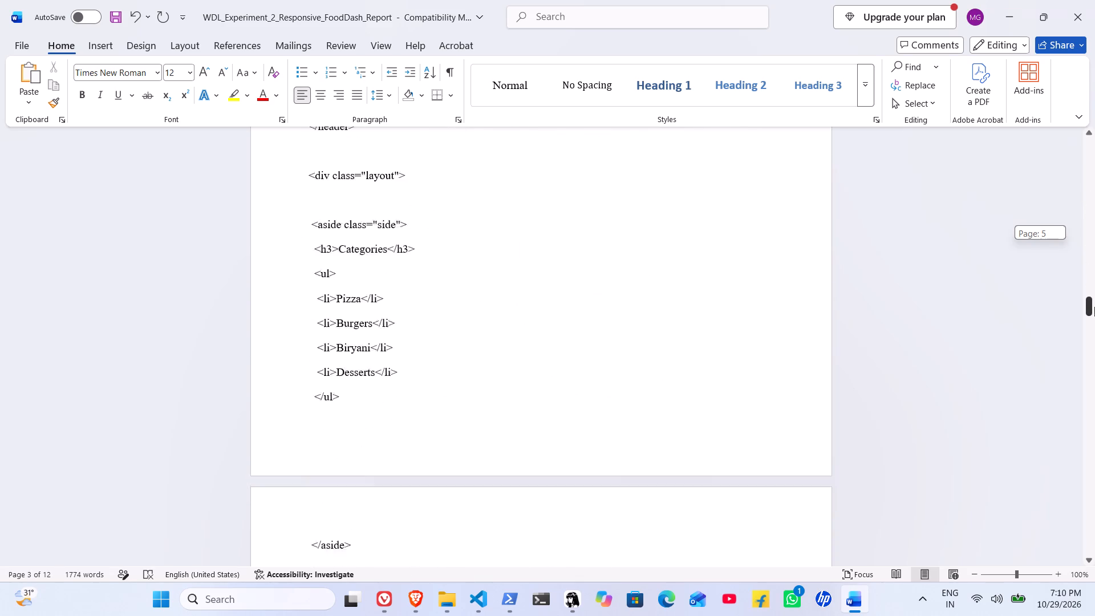
pyautogui.moveTo(1094, 307); pyautogui.dragTo(1094, 376)
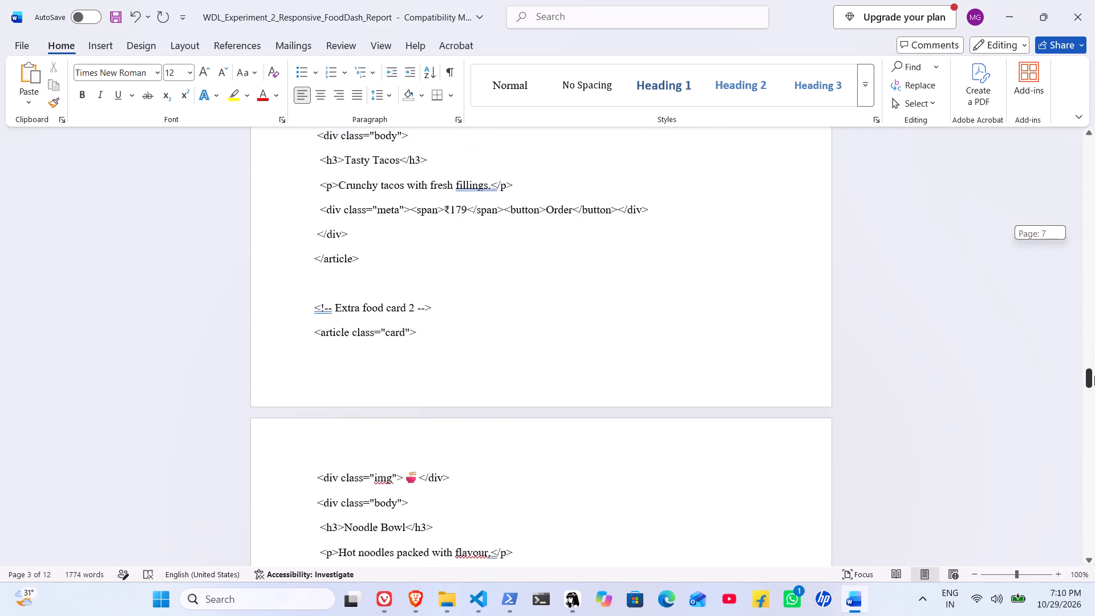
pyautogui.moveTo(1094, 376); pyautogui.dragTo(1094, 428)
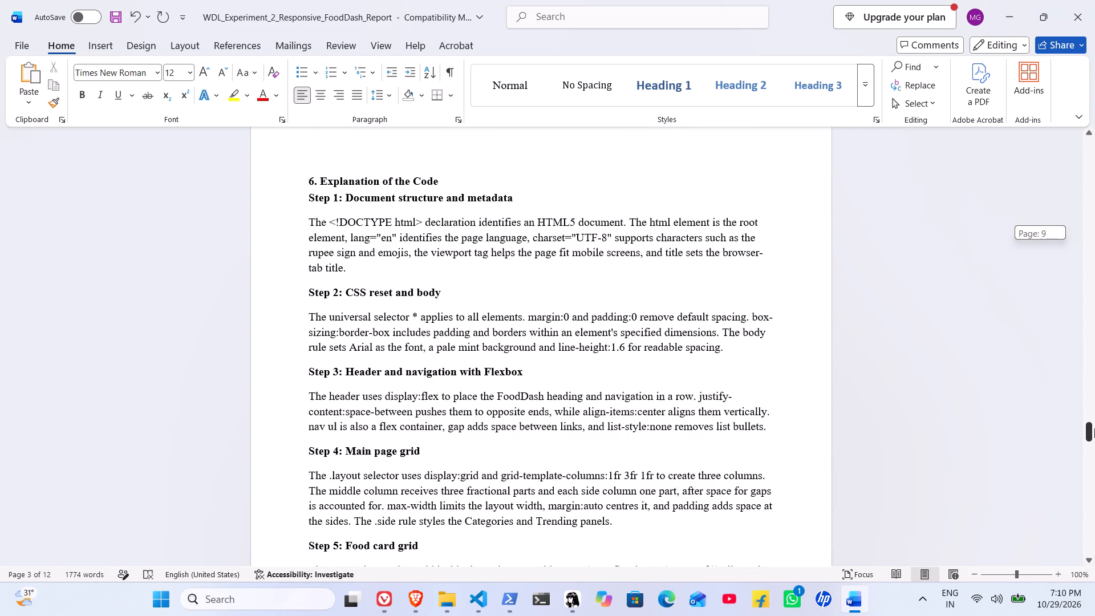
pyautogui.moveTo(1094, 428); pyautogui.dragTo(1094, 484)
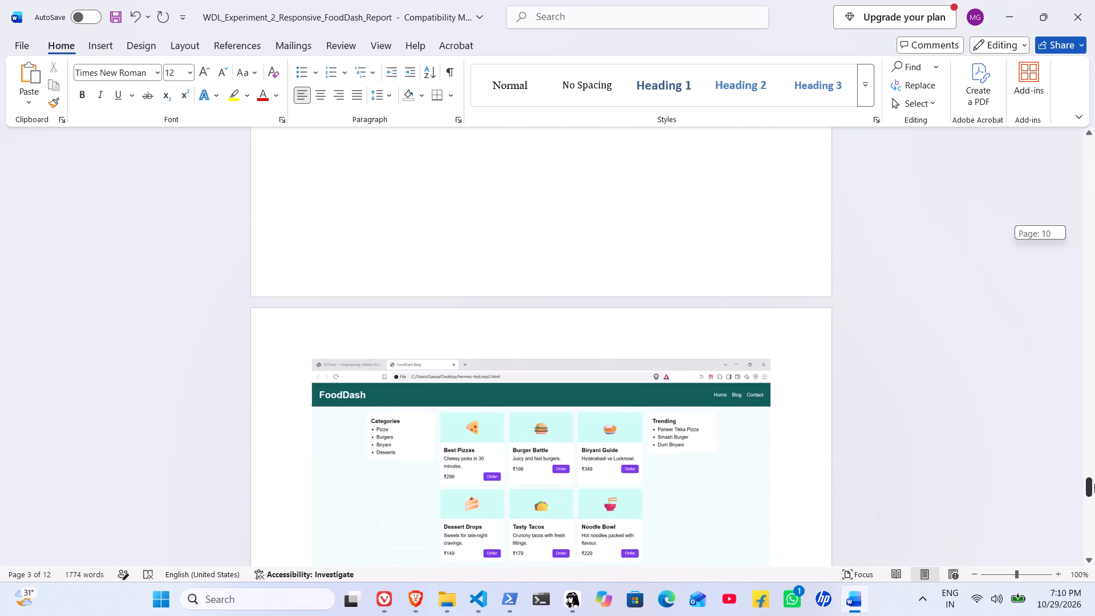
pyautogui.moveTo(1094, 484); pyautogui.dragTo(1094, 530)
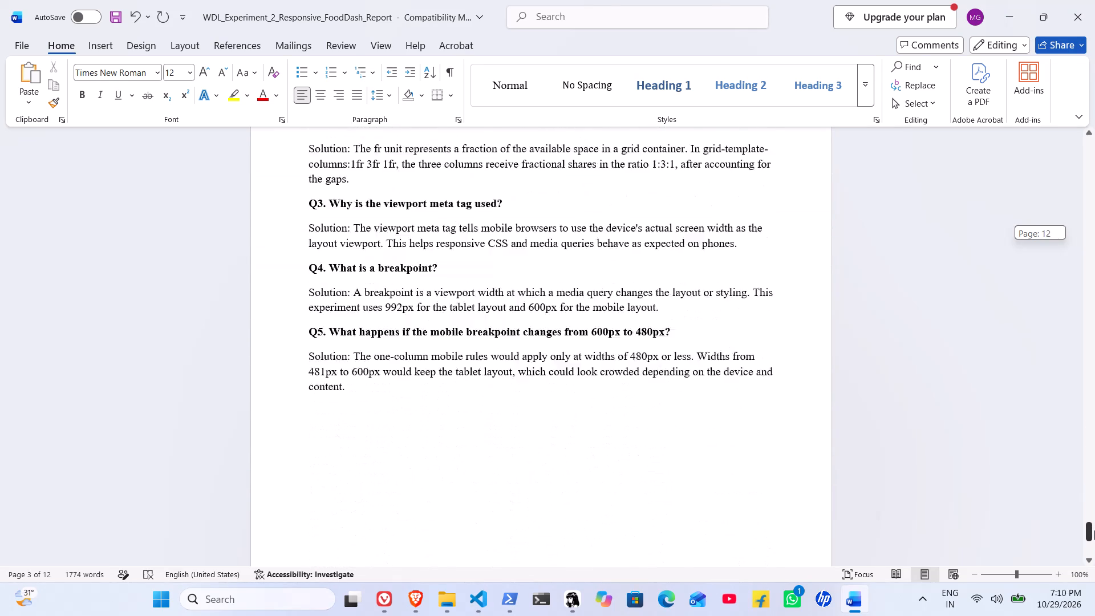
pyautogui.moveTo(1094, 530); pyautogui.dragTo(1069, 439)
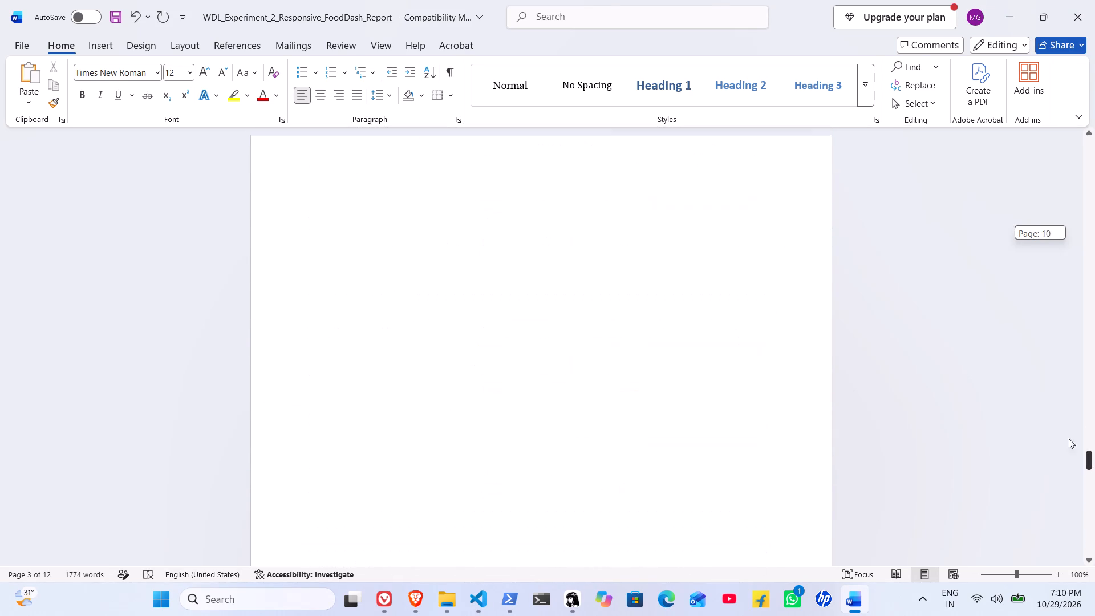
pyautogui.moveTo(1069, 439); pyautogui.dragTo(988, 123)
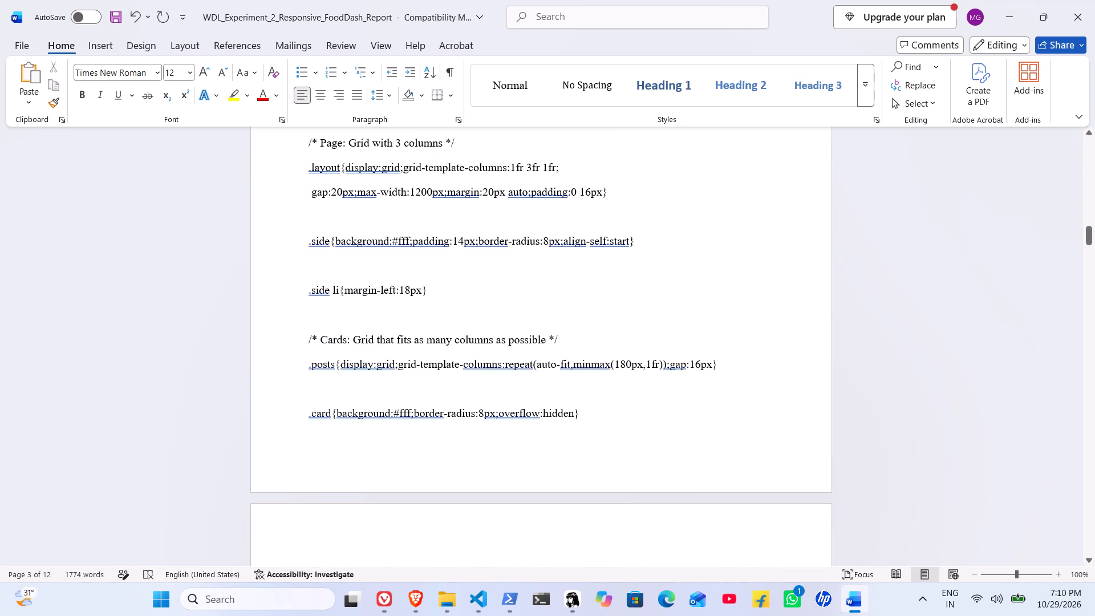
pyautogui.moveTo(1087, 235); pyautogui.dragTo(1057, 80)
pyautogui.scroll(-5, 276, 484)
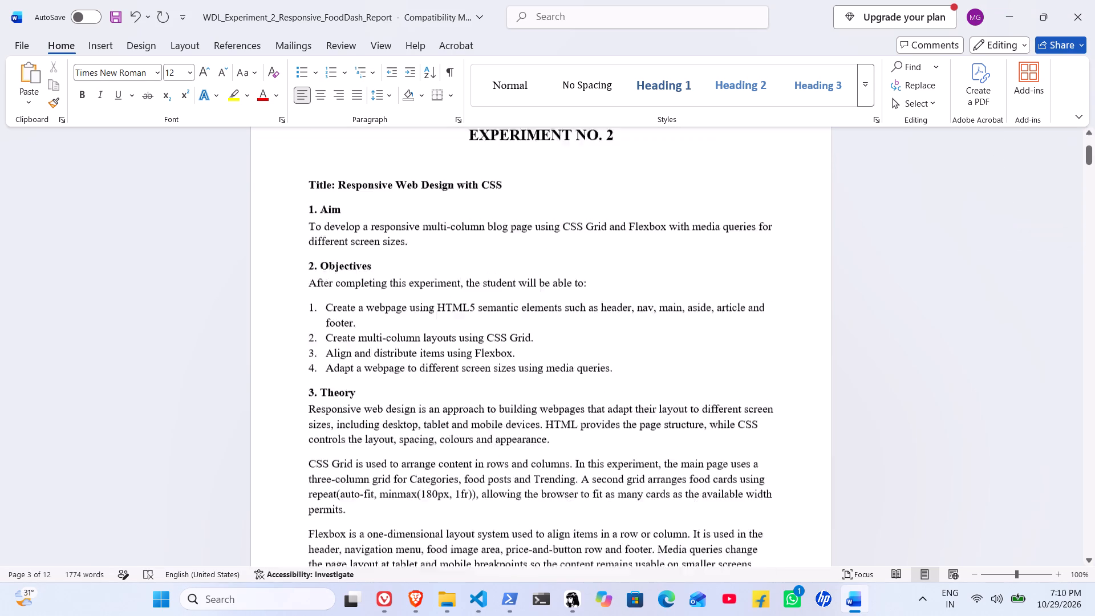
pyautogui.scroll(-5, 278, 476)
pyautogui.scroll(-11, 338, 433)
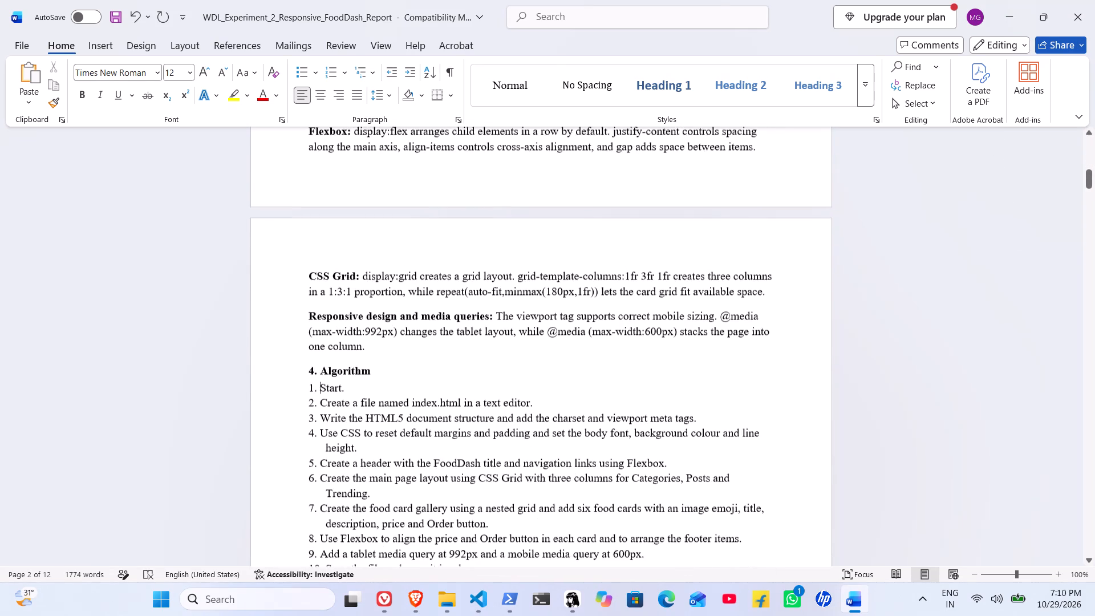
pyautogui.scroll(-15, 339, 422)
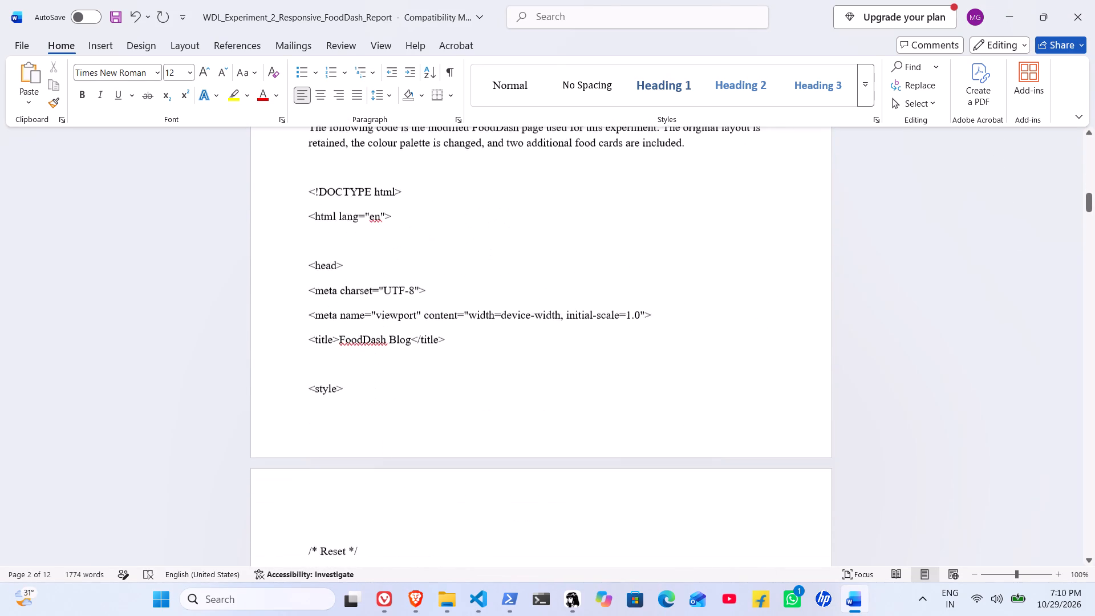
pyautogui.scroll(20, 342, 416)
pyautogui.scroll(5, 342, 416)
pyautogui.scroll(19, 305, 350)
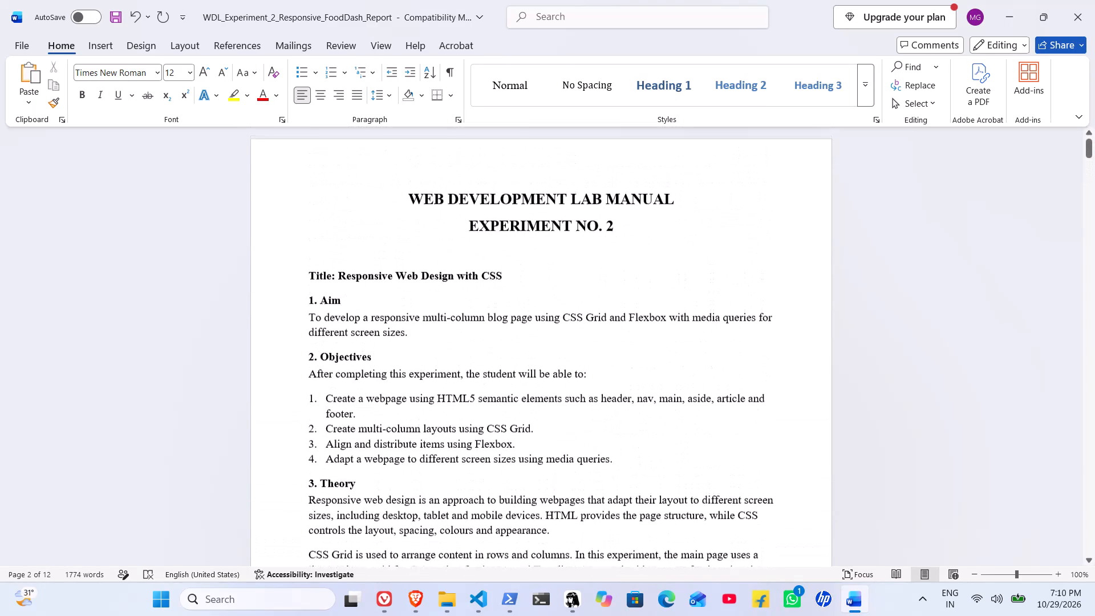
pyautogui.scroll(5, 305, 350)
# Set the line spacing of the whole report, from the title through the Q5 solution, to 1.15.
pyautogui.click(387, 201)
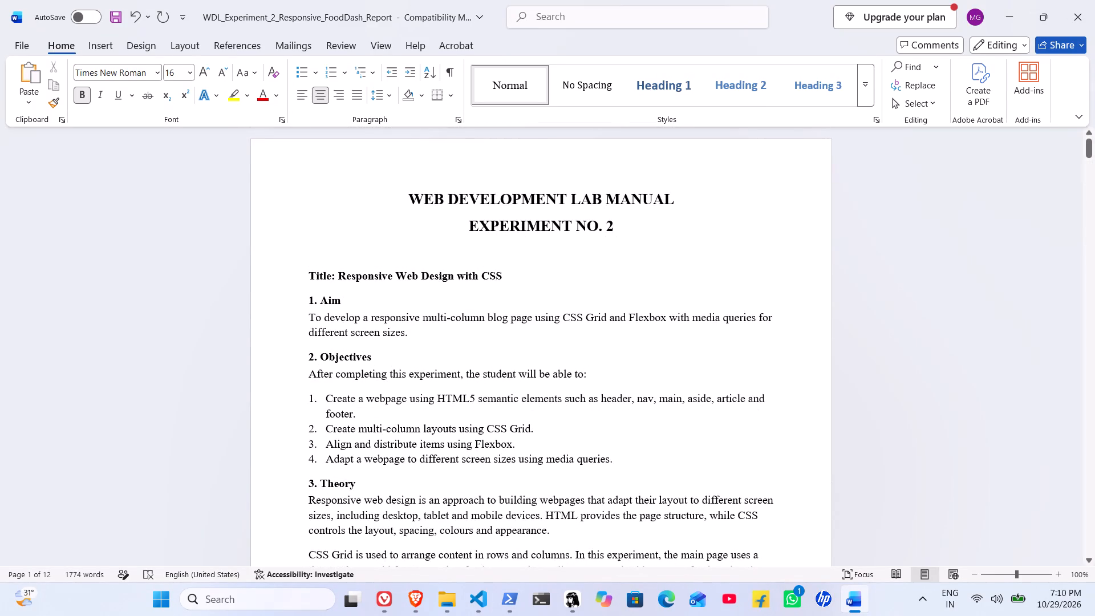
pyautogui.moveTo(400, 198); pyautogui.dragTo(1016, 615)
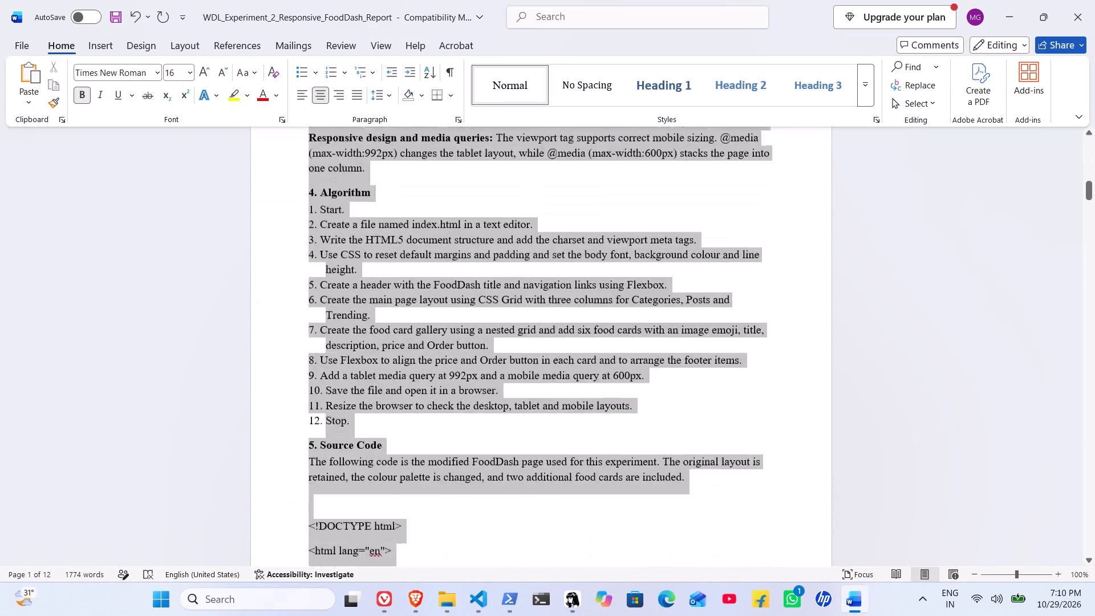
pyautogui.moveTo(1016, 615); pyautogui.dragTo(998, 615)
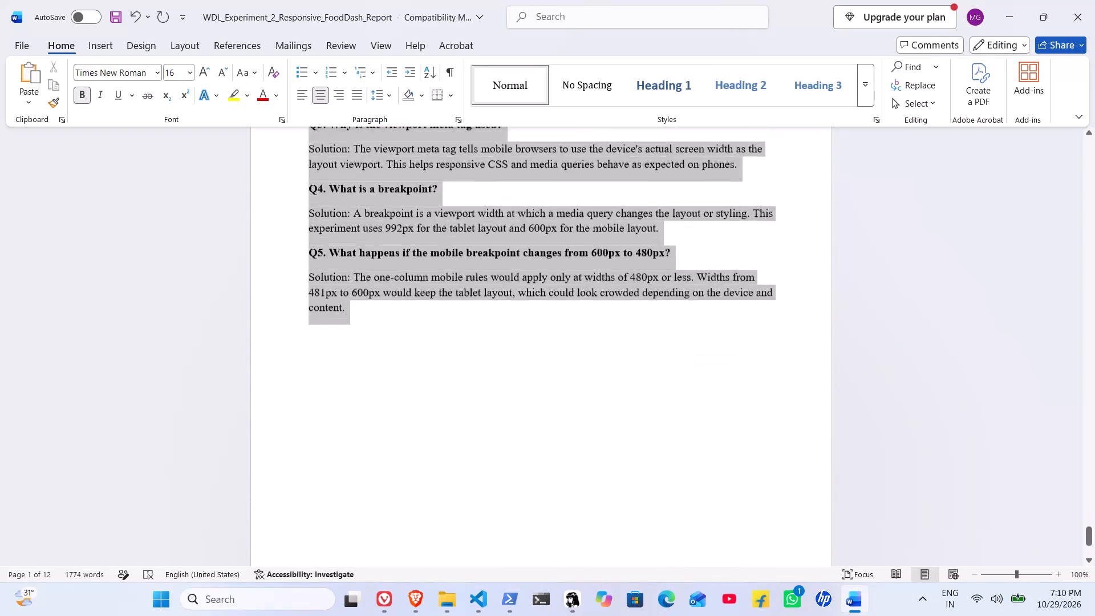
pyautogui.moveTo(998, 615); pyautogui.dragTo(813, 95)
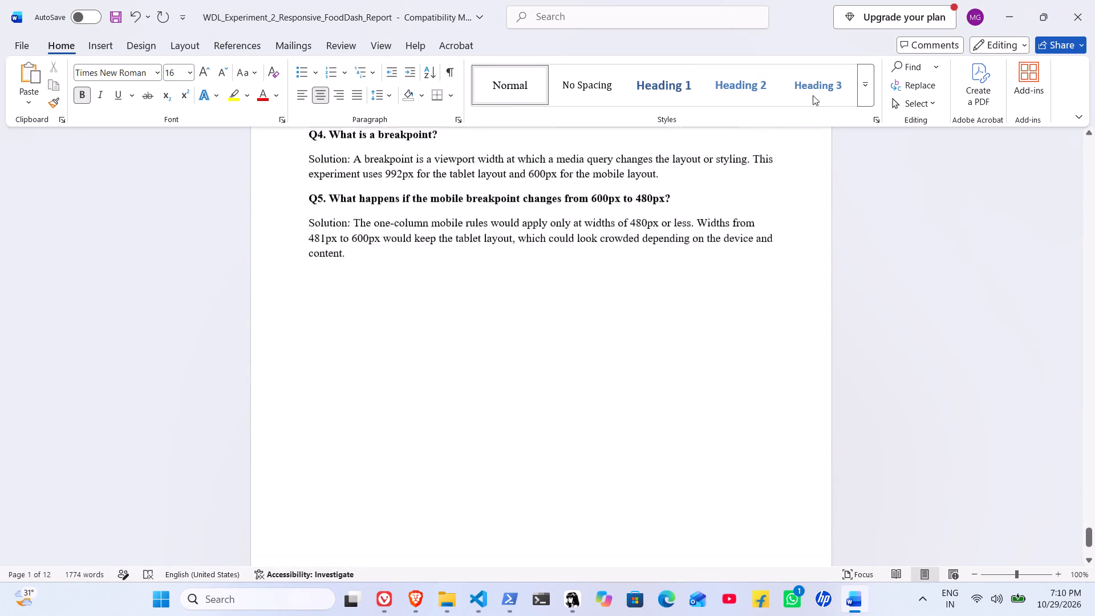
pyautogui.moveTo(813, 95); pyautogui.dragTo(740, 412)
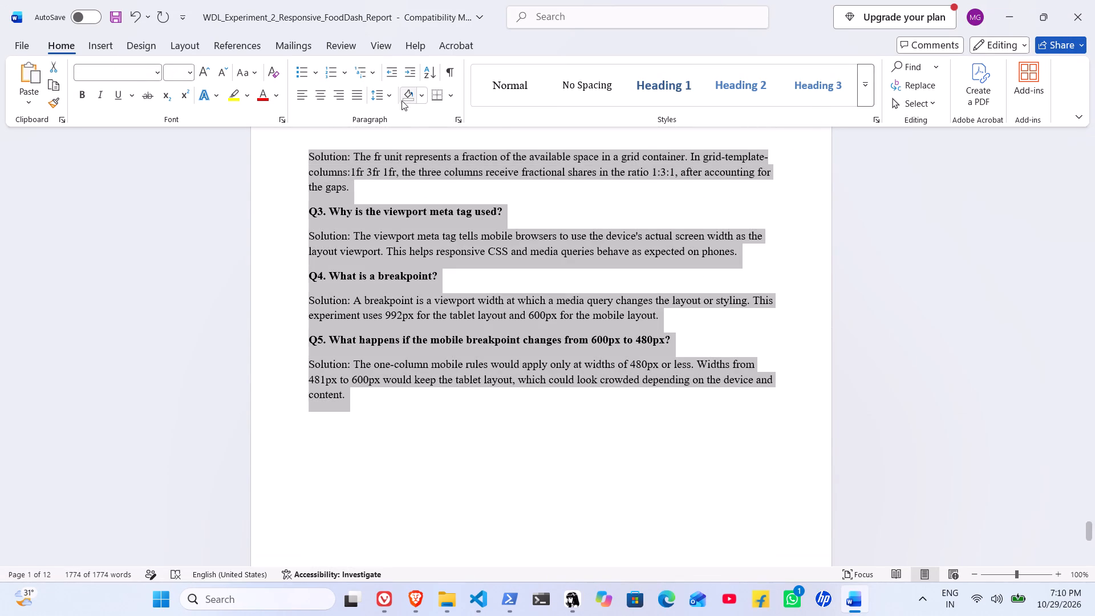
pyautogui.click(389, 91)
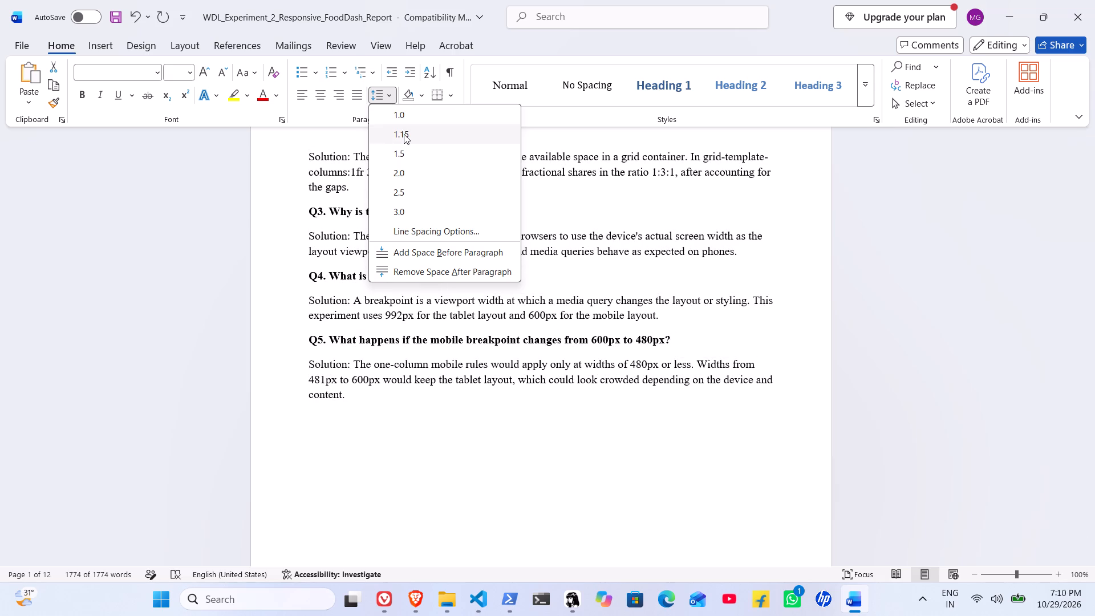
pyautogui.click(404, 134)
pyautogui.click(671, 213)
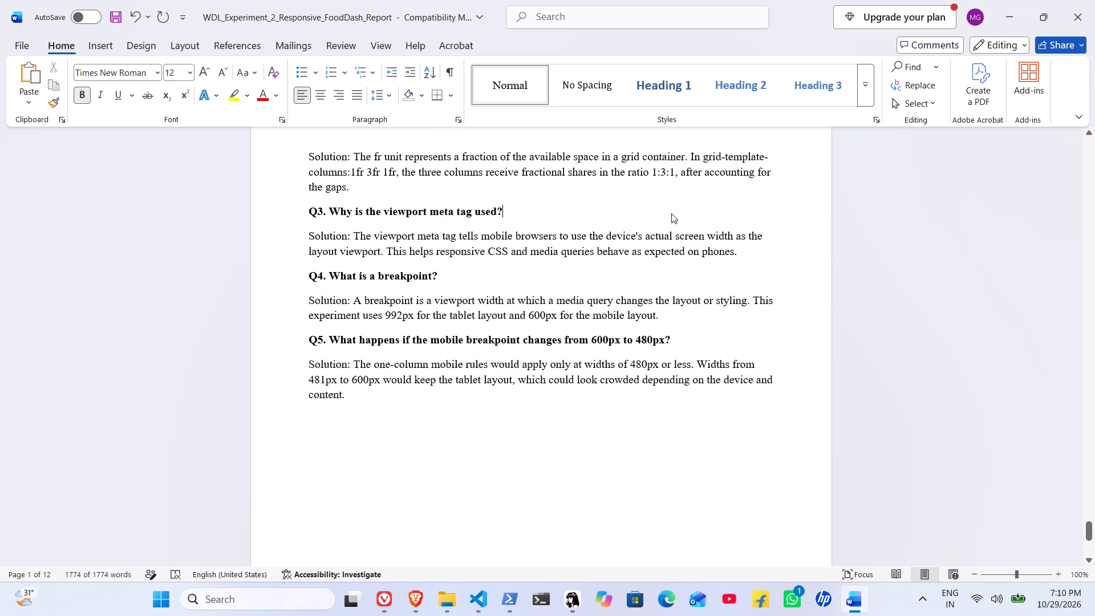
# Examine the line spacing around the output screenshot, result, conclusion and practice questions.
pyautogui.scroll(7, 845, 269)
pyautogui.scroll(14, 866, 309)
pyautogui.scroll(3, 918, 373)
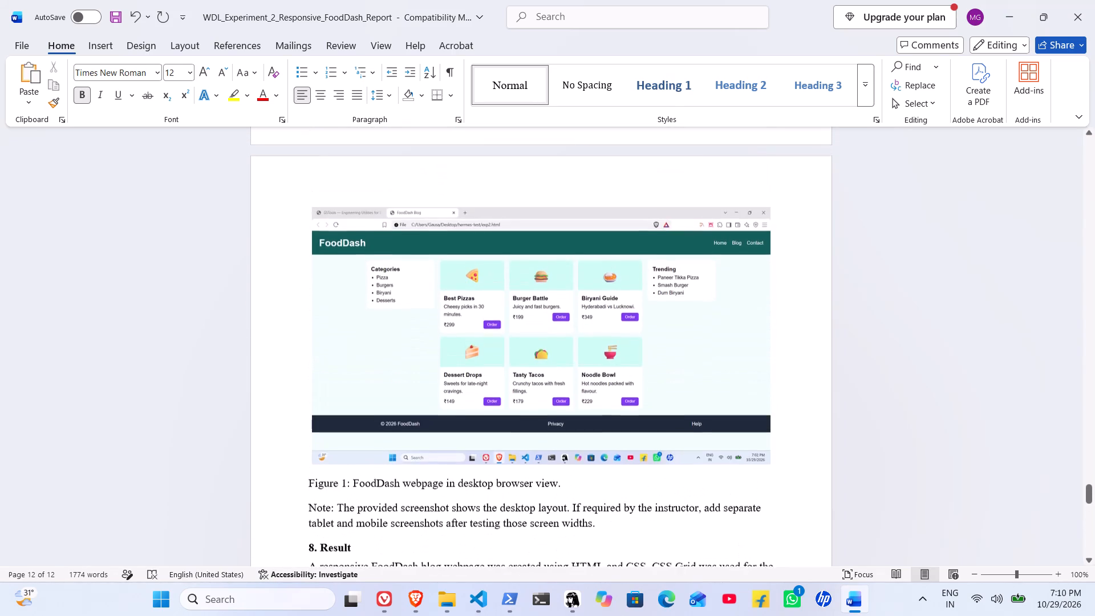
pyautogui.scroll(4, 985, 393)
pyautogui.scroll(1, 501, 314)
pyautogui.scroll(-12, 501, 318)
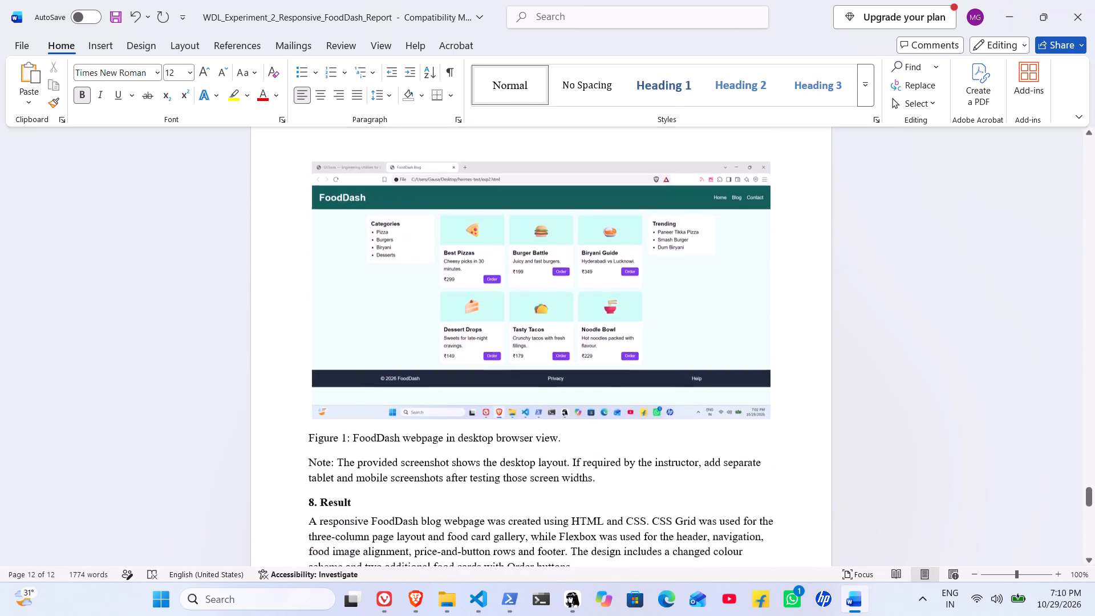
pyautogui.scroll(-2, 502, 325)
pyautogui.scroll(4, 502, 325)
pyautogui.scroll(-5, 502, 325)
# Set the line spacing of the entire report to 1.0.
pyautogui.hotkey('ctrl', 'a')
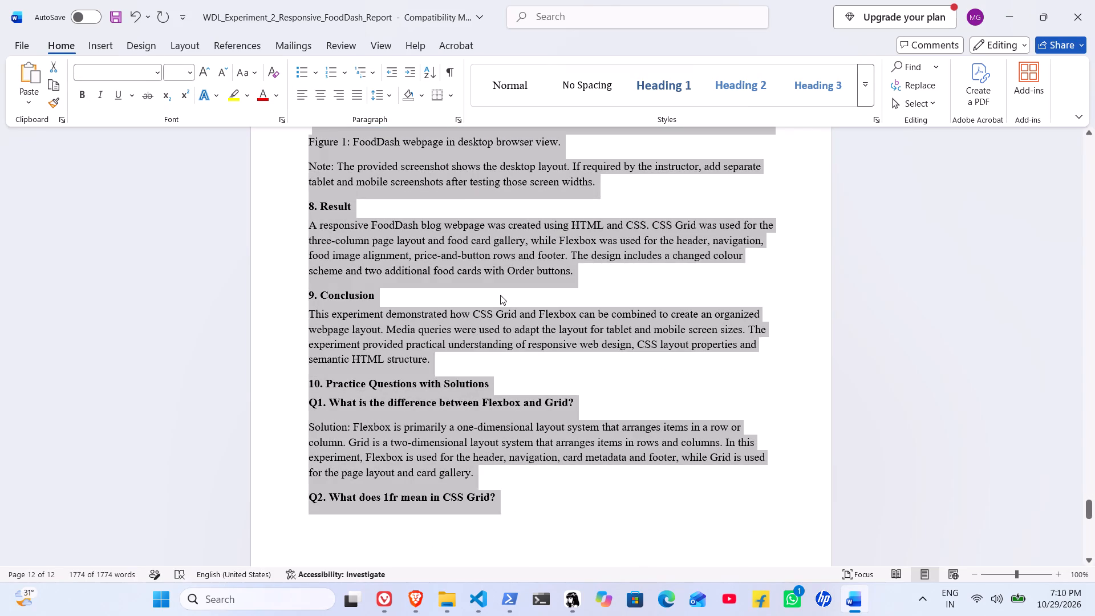
pyautogui.scroll(7, 499, 294)
pyautogui.moveTo(1086, 493); pyautogui.dragTo(999, 74)
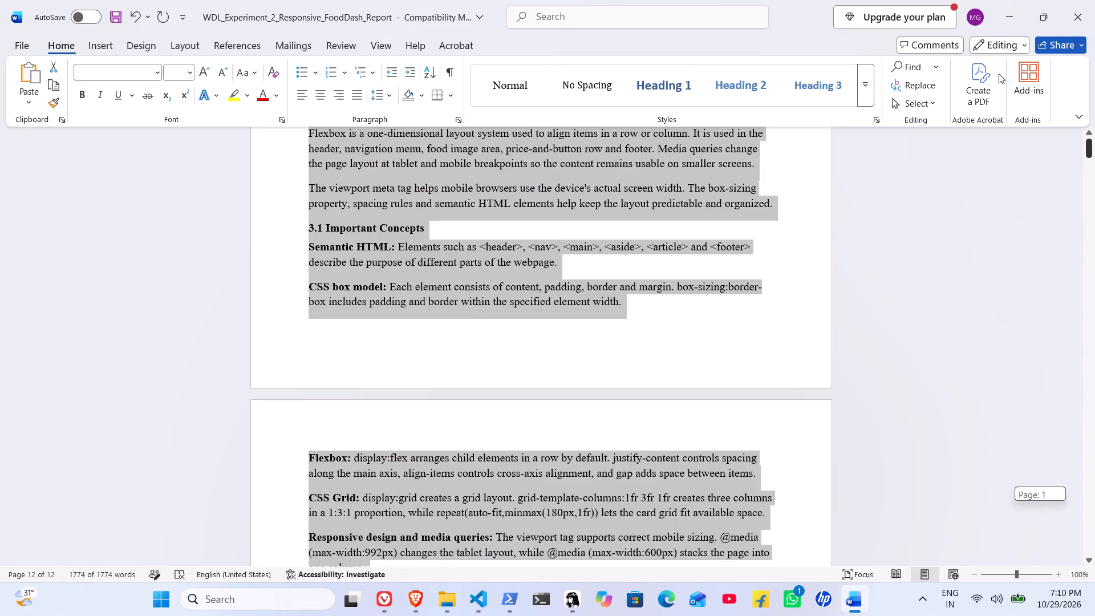
pyautogui.moveTo(999, 74); pyautogui.dragTo(997, 68)
pyautogui.click(388, 95)
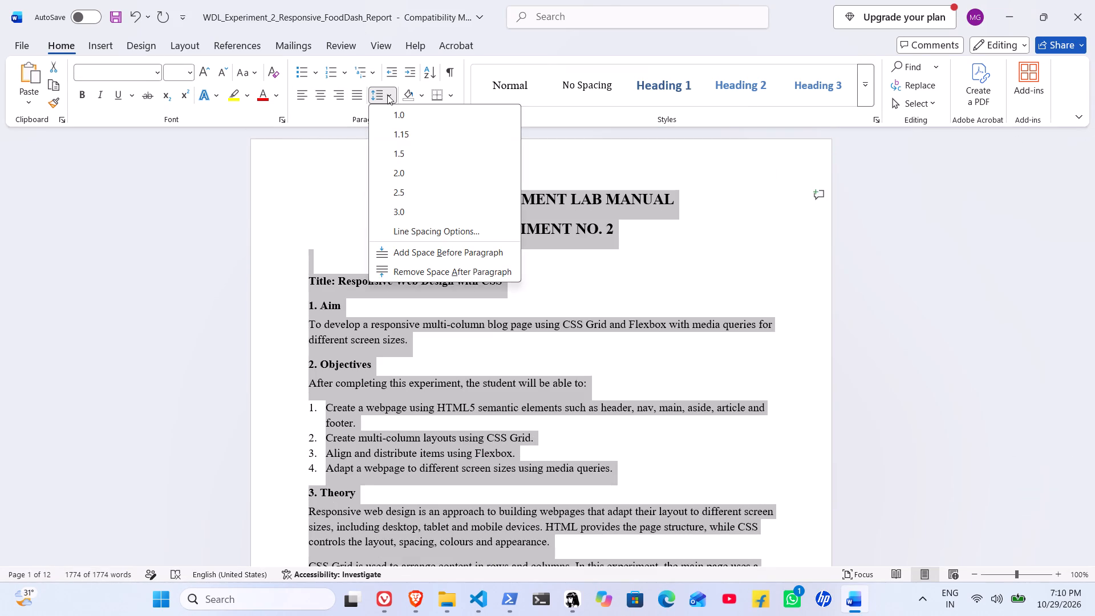
pyautogui.click(404, 117)
pyautogui.click(356, 185)
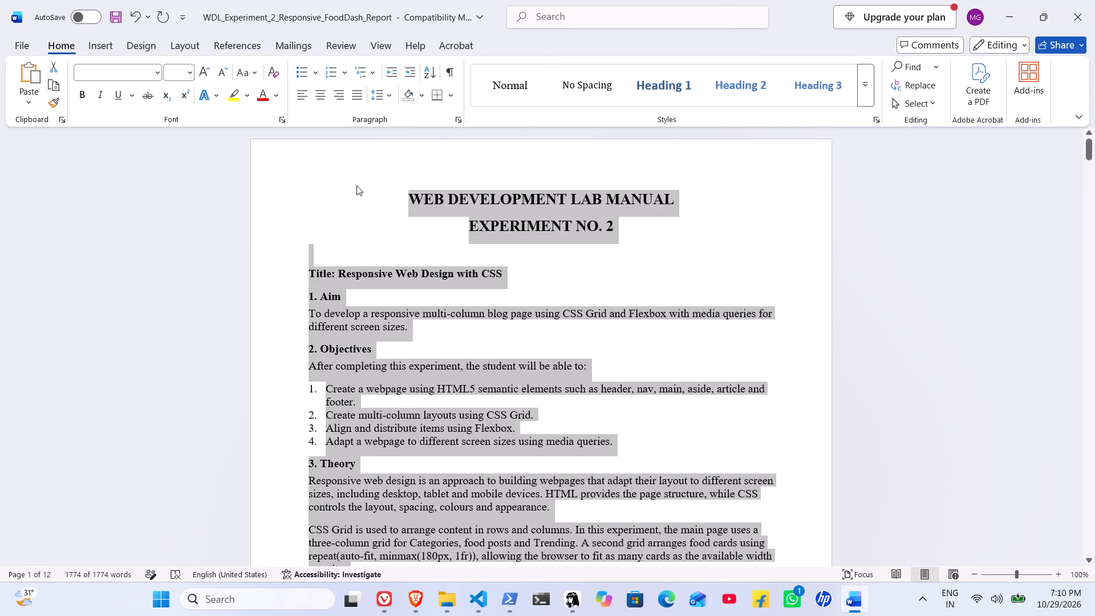
# Review the layout of the algorithm and the HTML and CSS source code with the new line spacing.
pyautogui.scroll(-20, 356, 177)
pyautogui.scroll(-2, 356, 177)
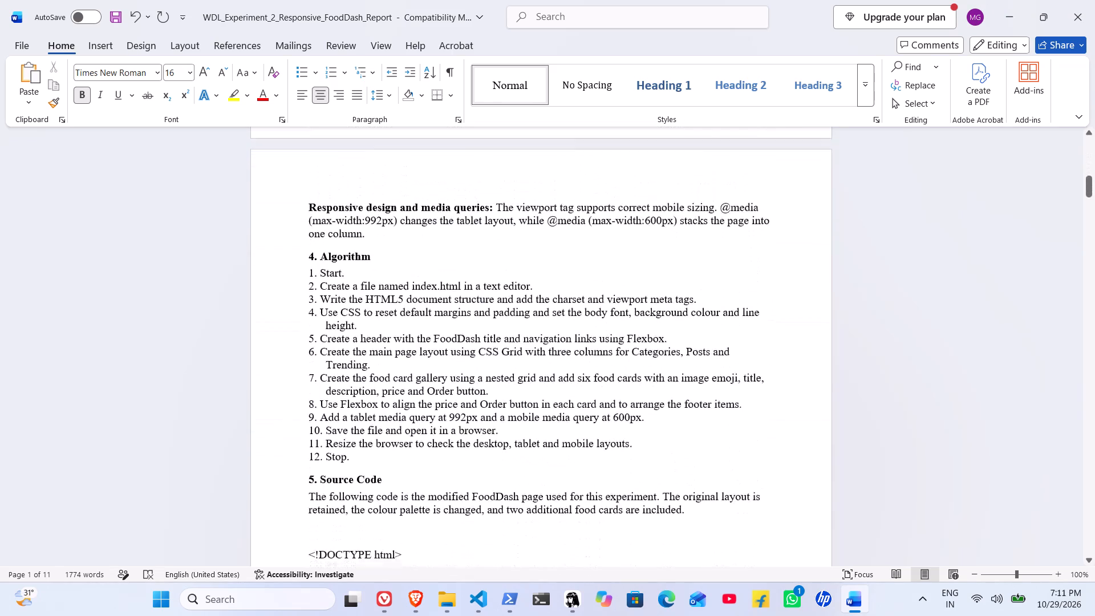
pyautogui.scroll(-6, 619, 421)
pyautogui.moveTo(366, 159); pyautogui.dragTo(511, 222)
pyautogui.scroll(-5, 486, 335)
pyautogui.scroll(-2, 360, 318)
pyautogui.moveTo(314, 226); pyautogui.dragTo(469, 284)
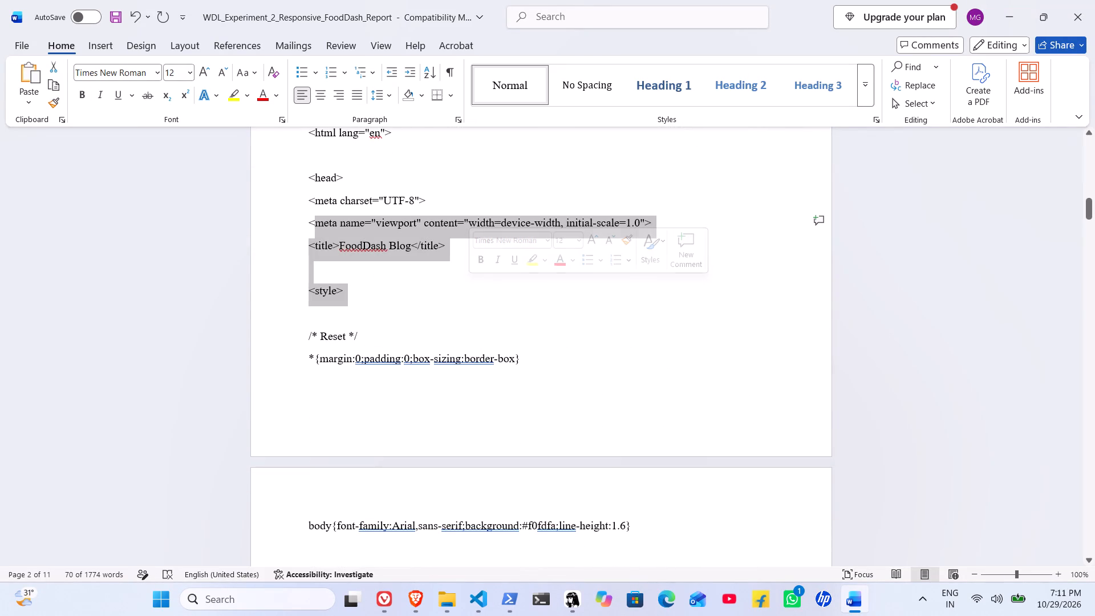
pyautogui.click(623, 394)
pyautogui.moveTo(291, 310); pyautogui.dragTo(518, 463)
pyautogui.scroll(-6, 587, 418)
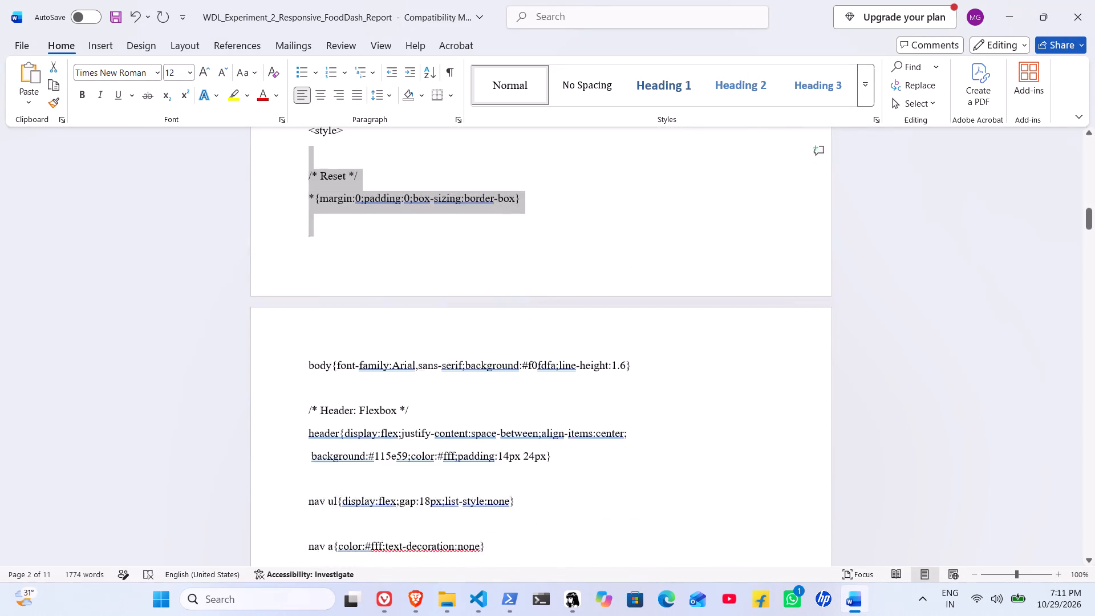
pyautogui.scroll(-6, 538, 351)
pyautogui.moveTo(362, 297); pyautogui.dragTo(476, 394)
pyautogui.click(581, 251)
pyautogui.scroll(-4, 521, 400)
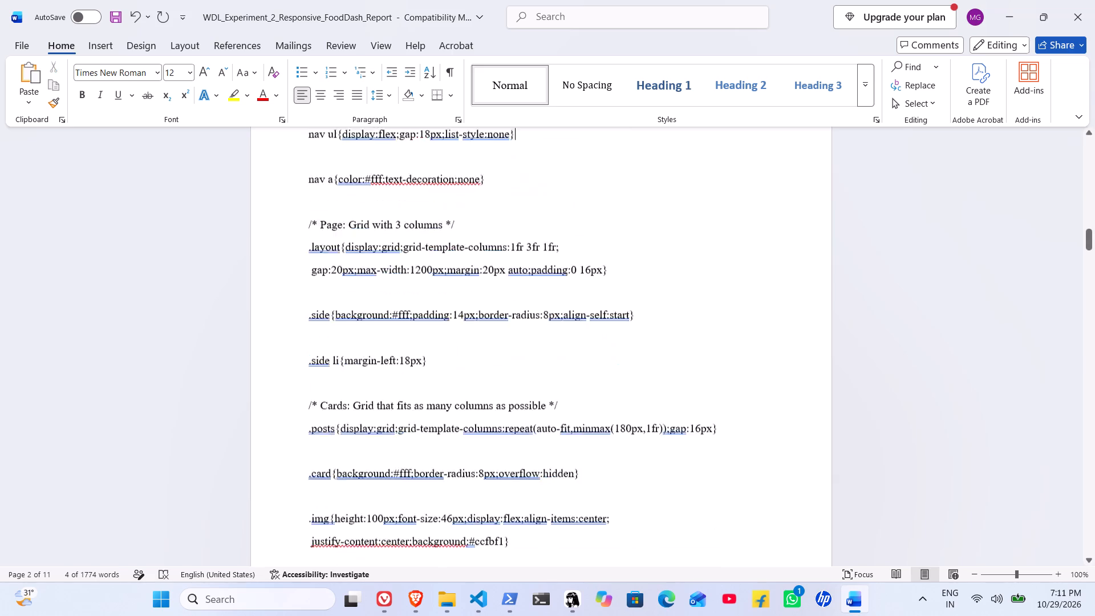
pyautogui.scroll(-18, 513, 409)
pyautogui.moveTo(242, 180); pyautogui.dragTo(524, 363)
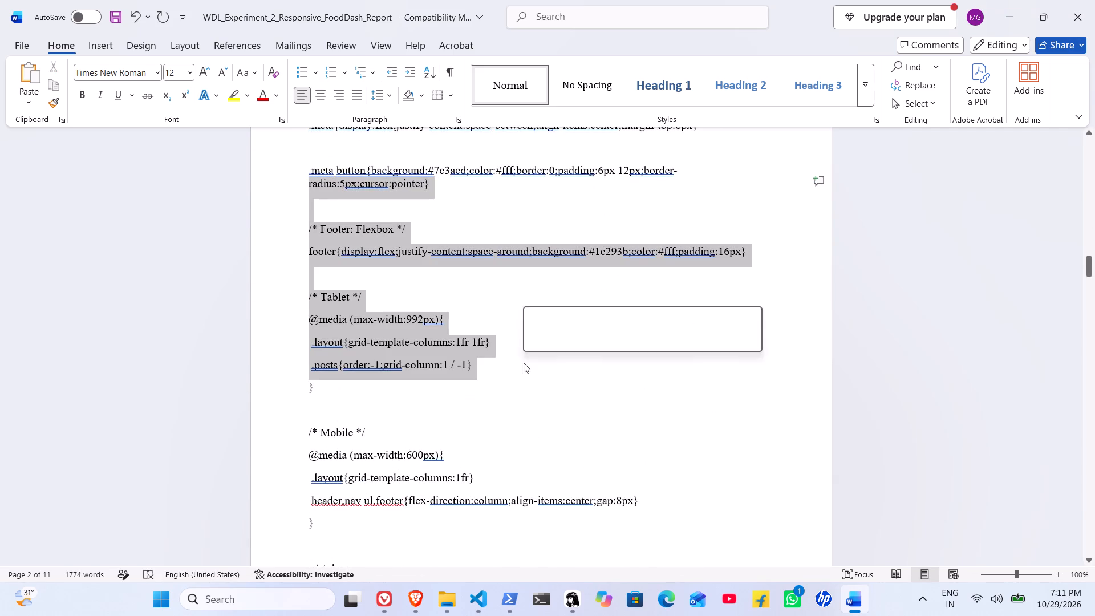
pyautogui.scroll(-8, 675, 370)
pyautogui.scroll(-20, 524, 436)
pyautogui.scroll(-9, 524, 436)
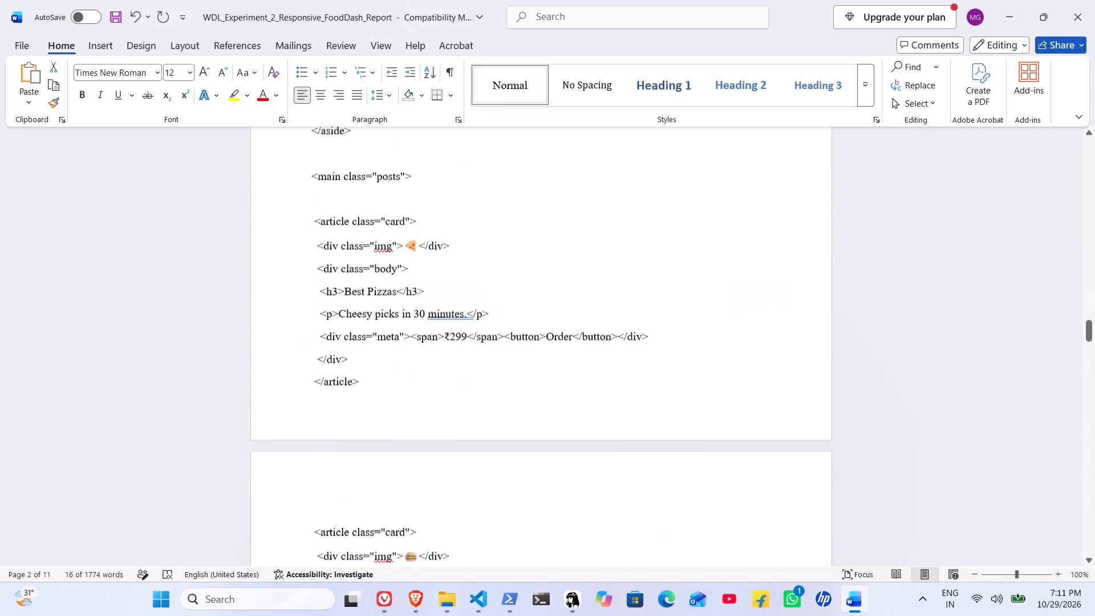
pyautogui.scroll(-11, 518, 436)
pyautogui.scroll(-20, 526, 429)
pyautogui.scroll(-12, 526, 429)
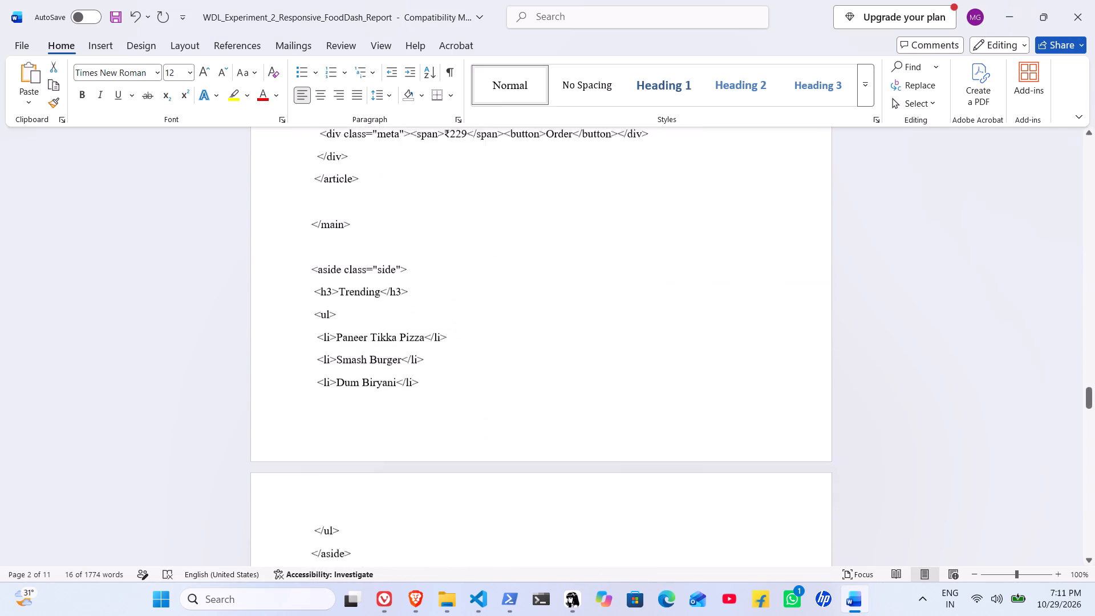
pyautogui.scroll(-6, 548, 428)
# Review the code explanation steps, output screenshot, figure note, result, conclusion and practice questions.
pyautogui.moveTo(1086, 407); pyautogui.dragTo(1087, 407)
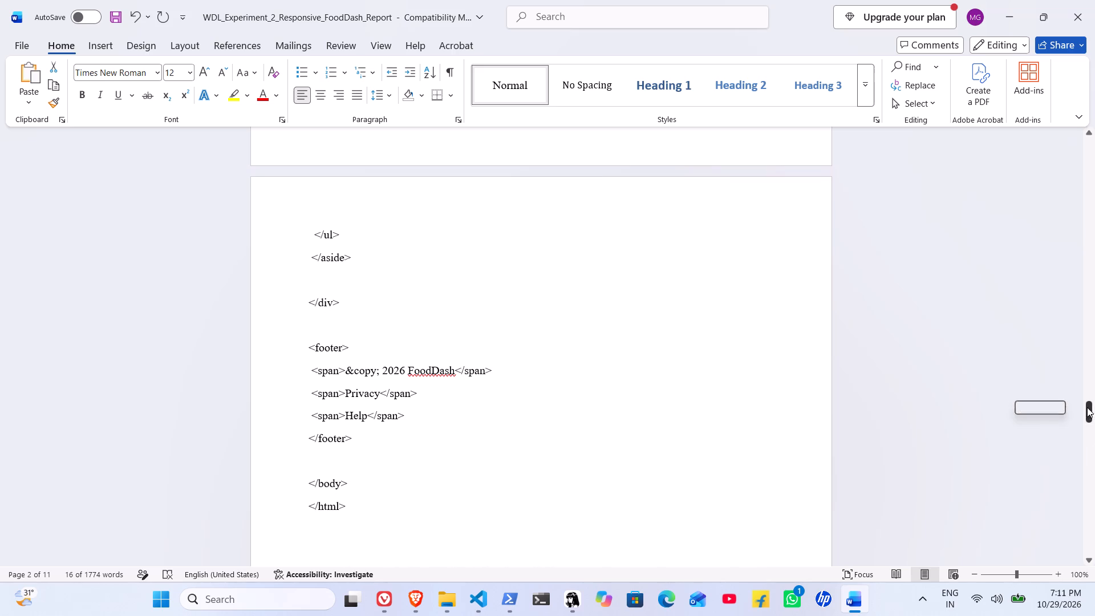
pyautogui.moveTo(1087, 407); pyautogui.dragTo(1091, 453)
pyautogui.moveTo(538, 237); pyautogui.dragTo(617, 367)
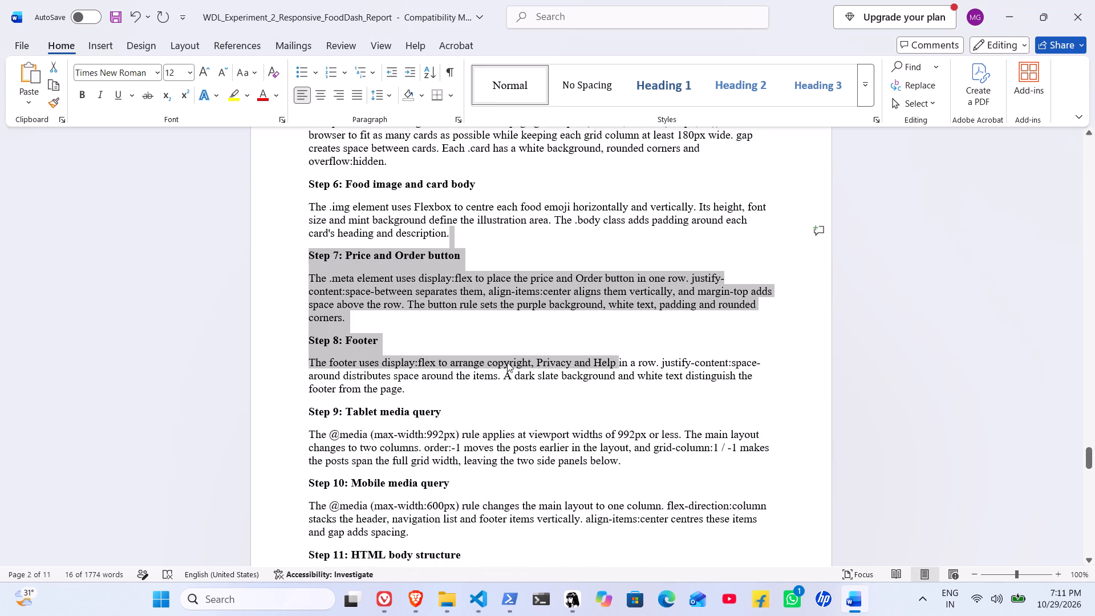
pyautogui.click(427, 394)
pyautogui.moveTo(291, 347); pyautogui.dragTo(587, 526)
pyautogui.scroll(-6, 448, 395)
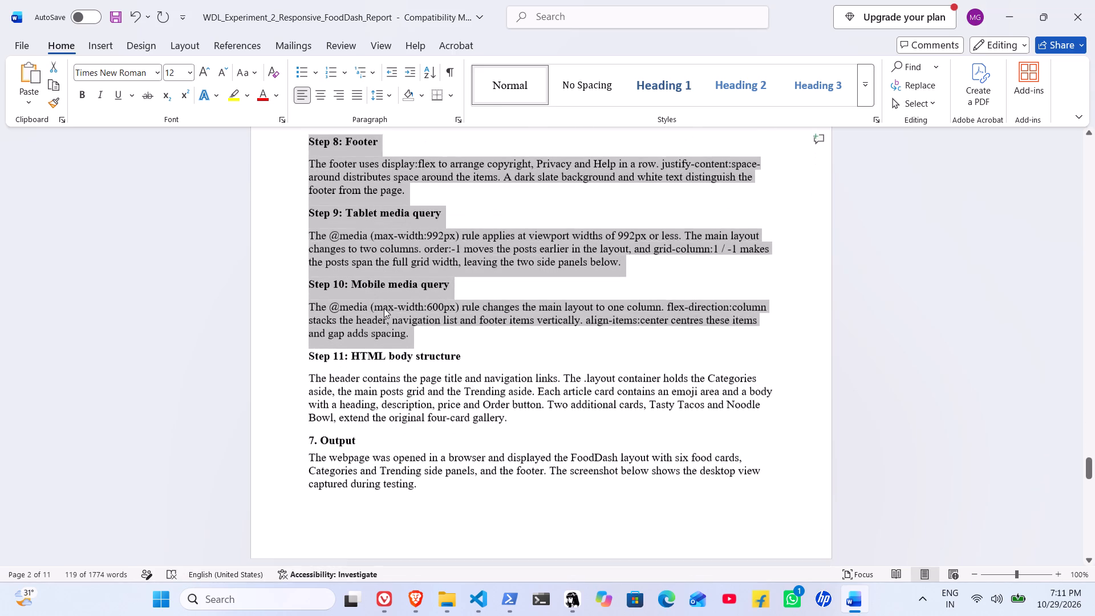
pyautogui.scroll(-18, 380, 304)
pyautogui.moveTo(363, 293); pyautogui.dragTo(361, 293)
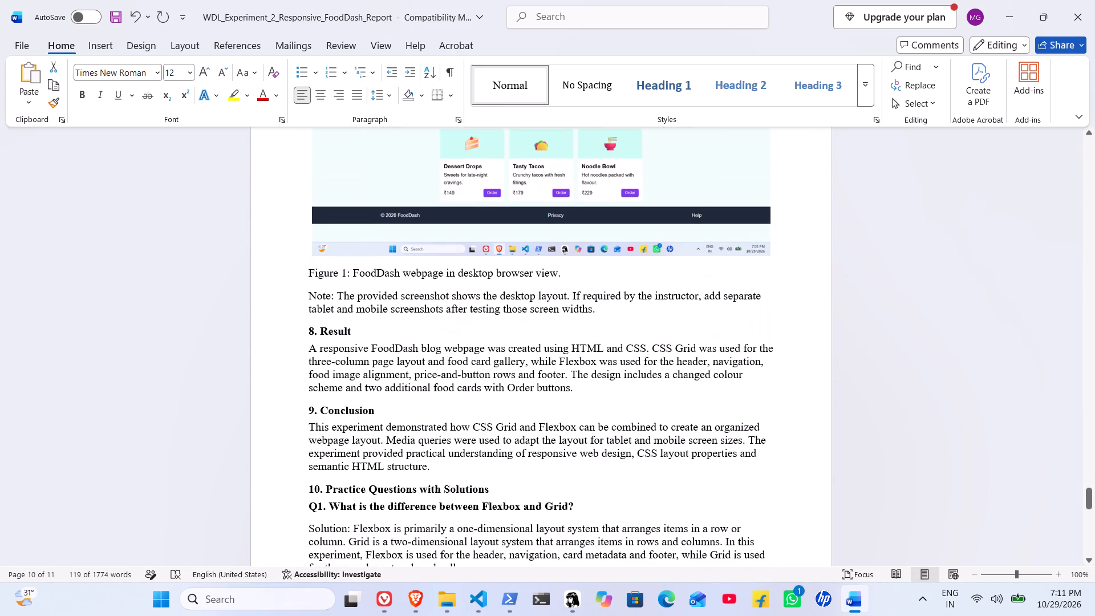
pyautogui.moveTo(361, 293); pyautogui.dragTo(553, 383)
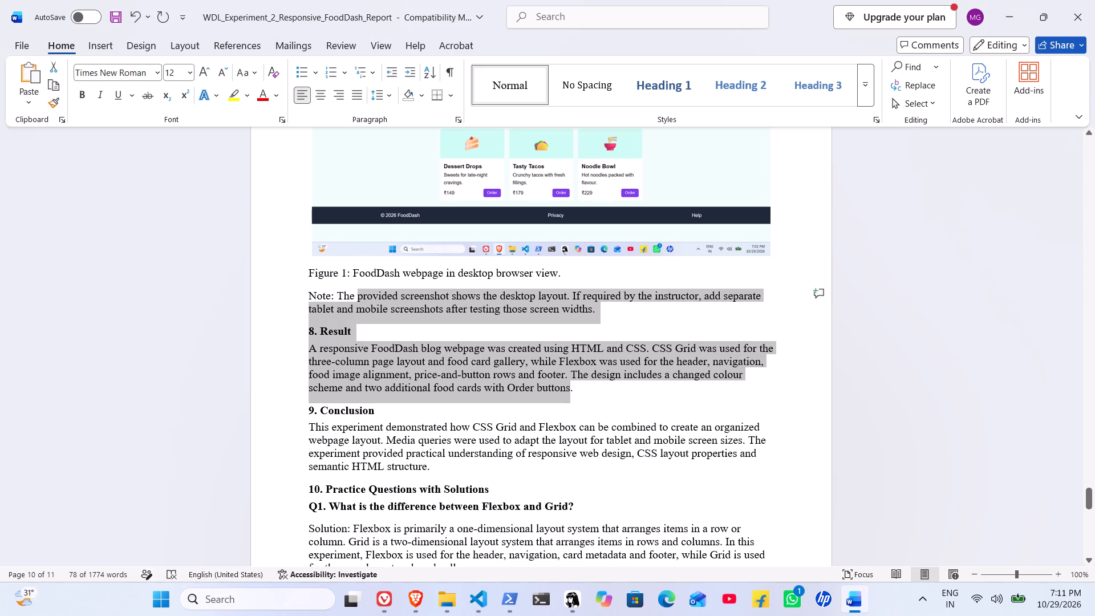
pyautogui.click(258, 334)
pyautogui.scroll(4, 286, 384)
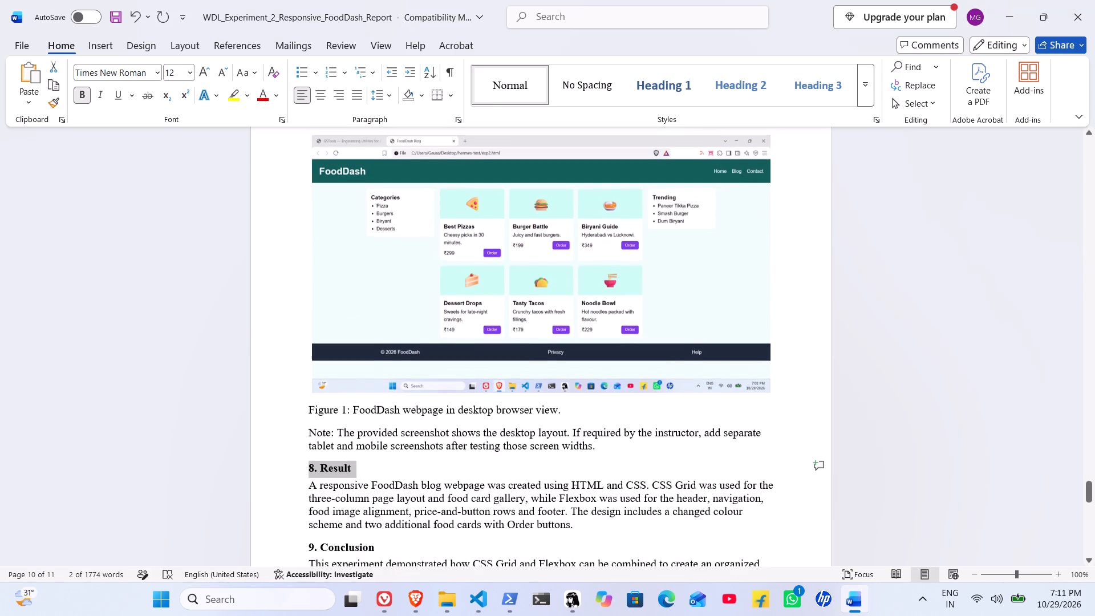
pyautogui.click(279, 345)
pyautogui.click(285, 382)
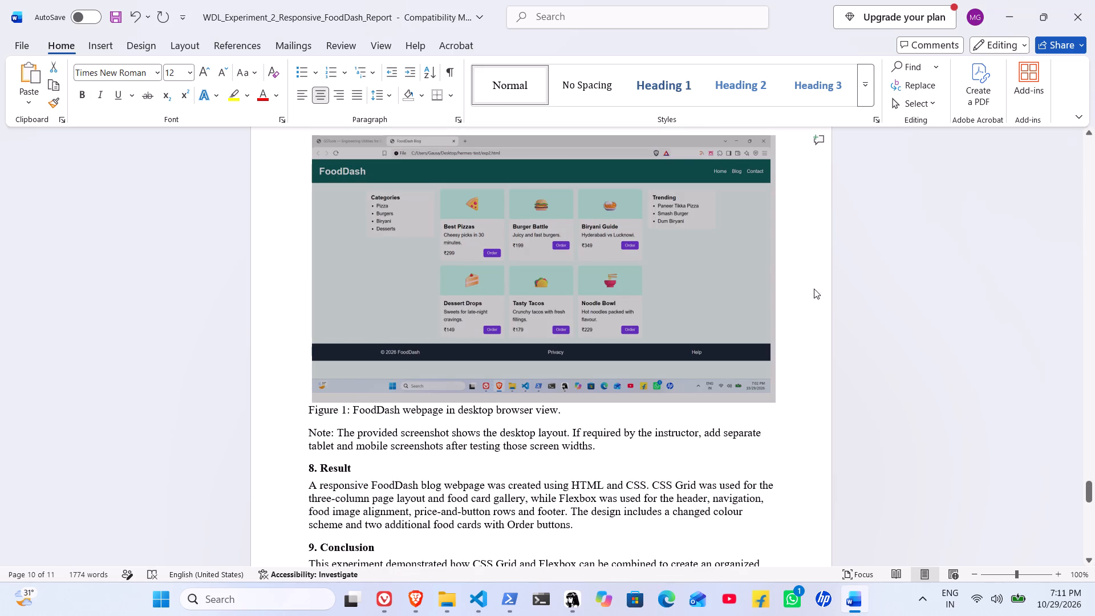
pyautogui.click(897, 279)
pyautogui.scroll(2, 898, 283)
pyautogui.scroll(-13, 898, 283)
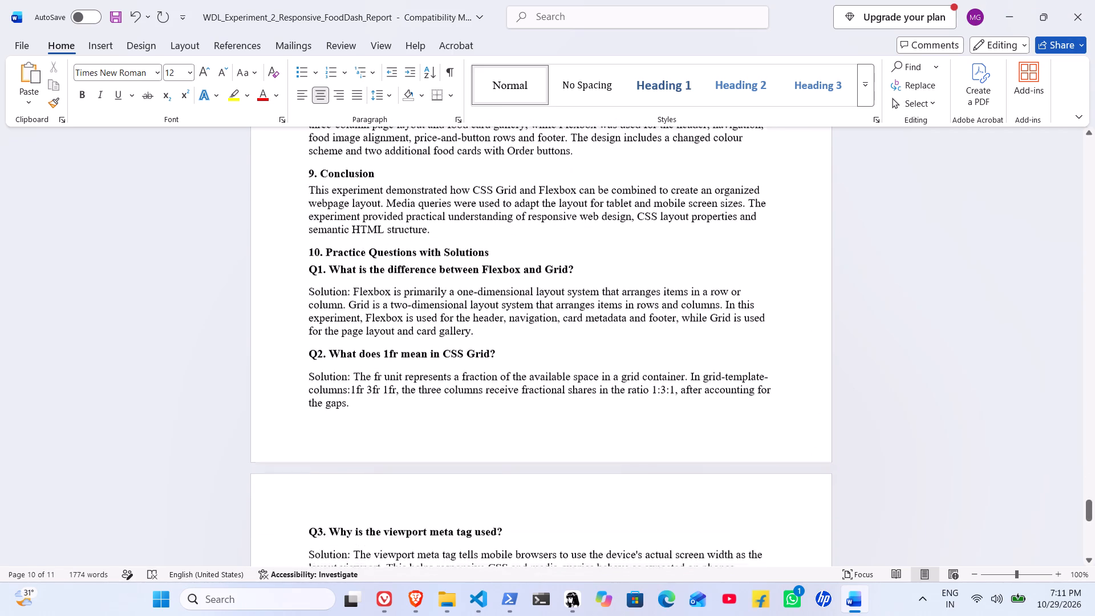
pyautogui.scroll(4, 878, 310)
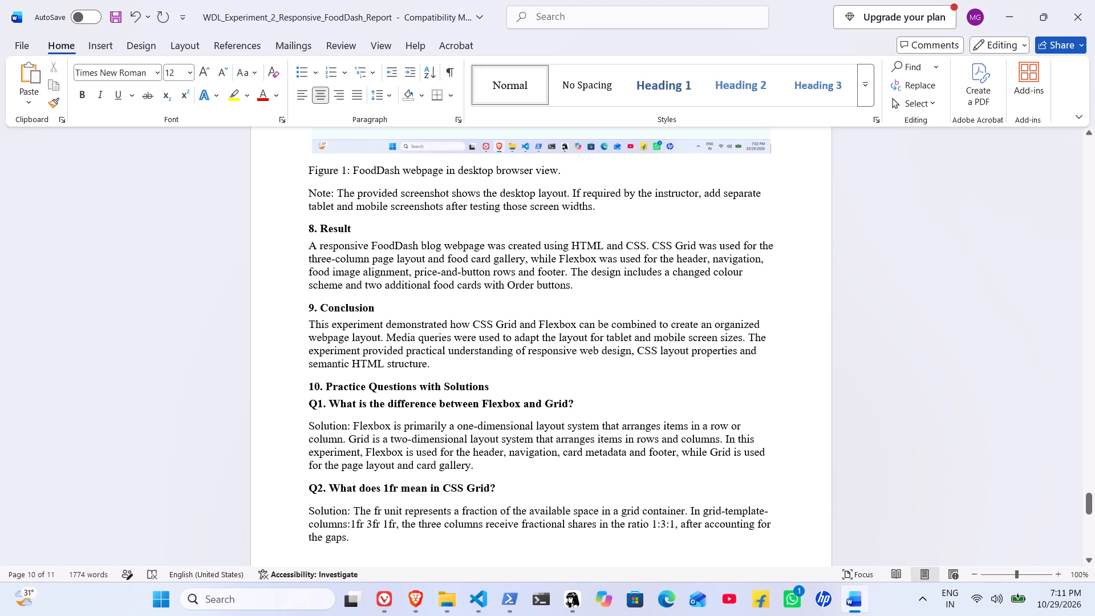
pyautogui.scroll(-1, 754, 328)
pyautogui.scroll(2, 694, 314)
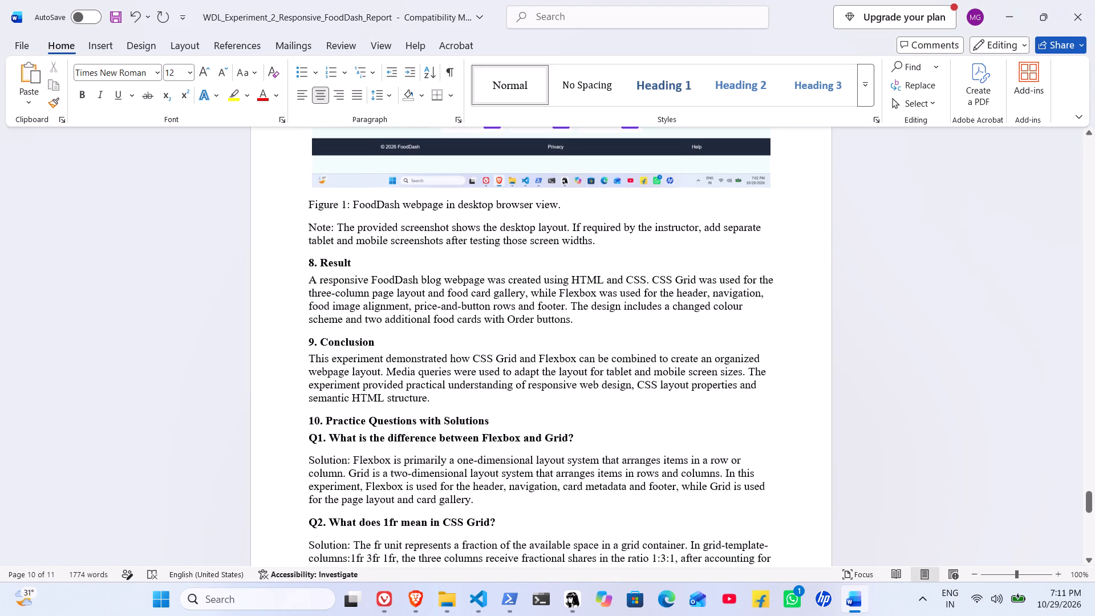
# Delete the note under the Figure 1 caption about adding separate tablet and mobile screenshots.
pyautogui.click(597, 248)
pyautogui.press('BackSpace')
pyautogui.press('BackSpace')
pyautogui.press('BackSpace')
pyautogui.press('BackSpace')
pyautogui.press('BackSpace')
pyautogui.press('BackSpace')
pyautogui.press('BackSpace')
pyautogui.press('BackSpace')
pyautogui.press('BackSpace')
pyautogui.press('BackSpace')
pyautogui.press('BackSpace')
pyautogui.press('BackSpace')
pyautogui.press('BackSpace')
pyautogui.press('BackSpace')
pyautogui.press('BackSpace')
pyautogui.press('BackSpace')
pyautogui.press('BackSpace')
pyautogui.press('BackSpace')
pyautogui.press('BackSpace')
pyautogui.press('BackSpace')
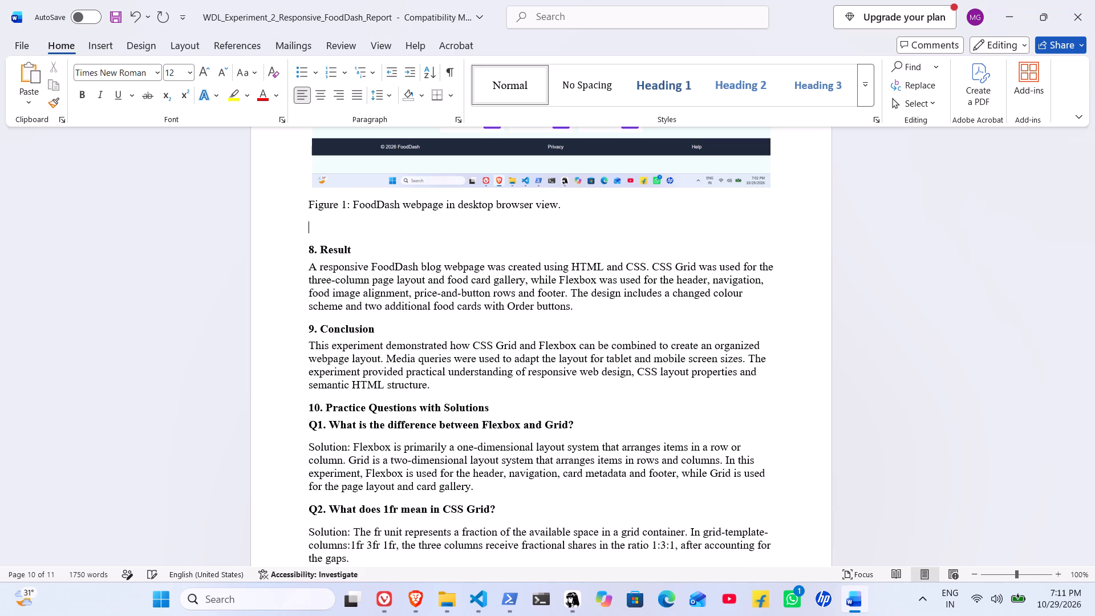
# Check the remaining sections through the end of the report and return to its first page.
pyautogui.scroll(1, 597, 248)
pyautogui.scroll(-6, 583, 261)
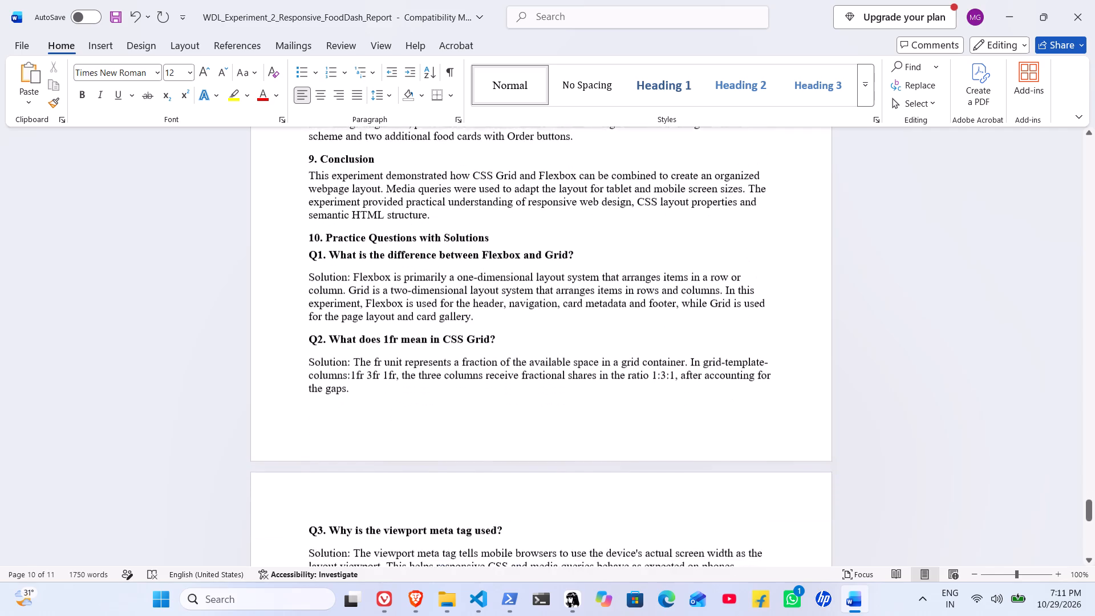
pyautogui.scroll(-16, 582, 262)
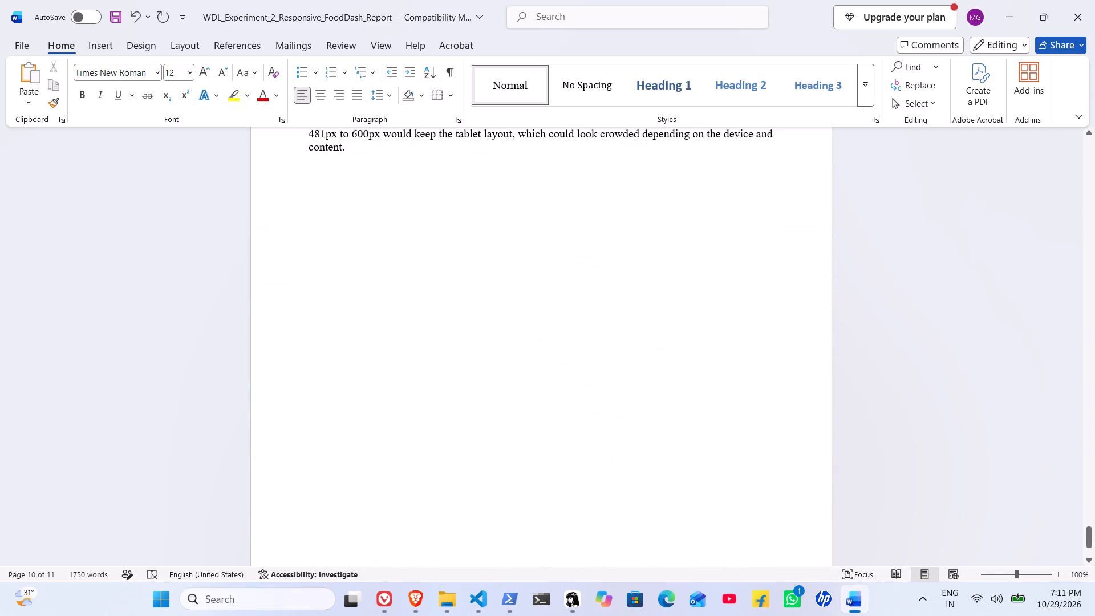
pyautogui.scroll(7, 693, 216)
pyautogui.moveTo(1091, 525); pyautogui.dragTo(1048, 72)
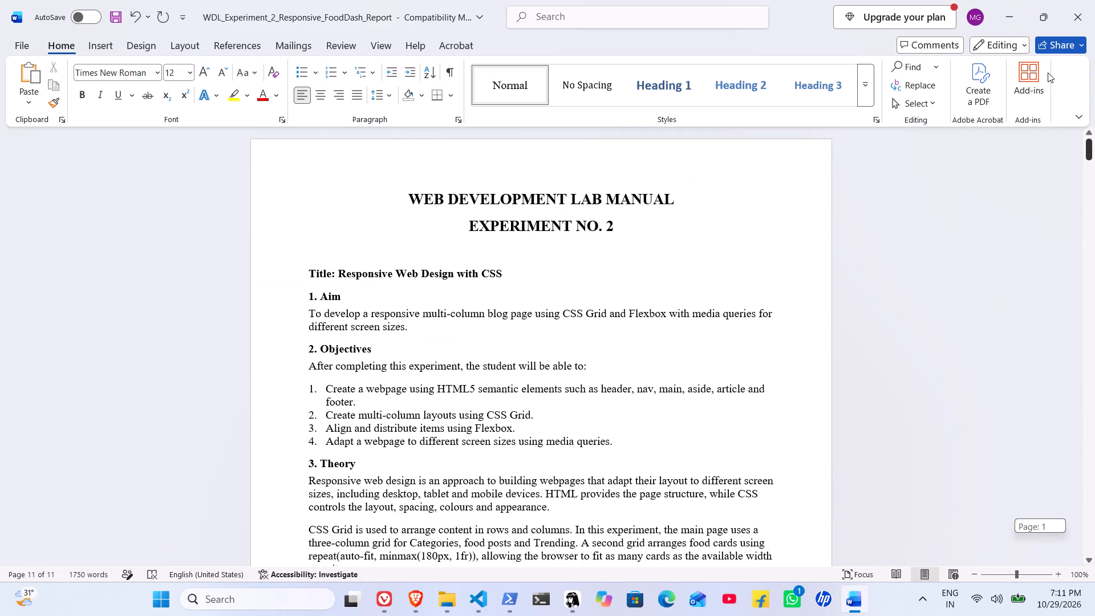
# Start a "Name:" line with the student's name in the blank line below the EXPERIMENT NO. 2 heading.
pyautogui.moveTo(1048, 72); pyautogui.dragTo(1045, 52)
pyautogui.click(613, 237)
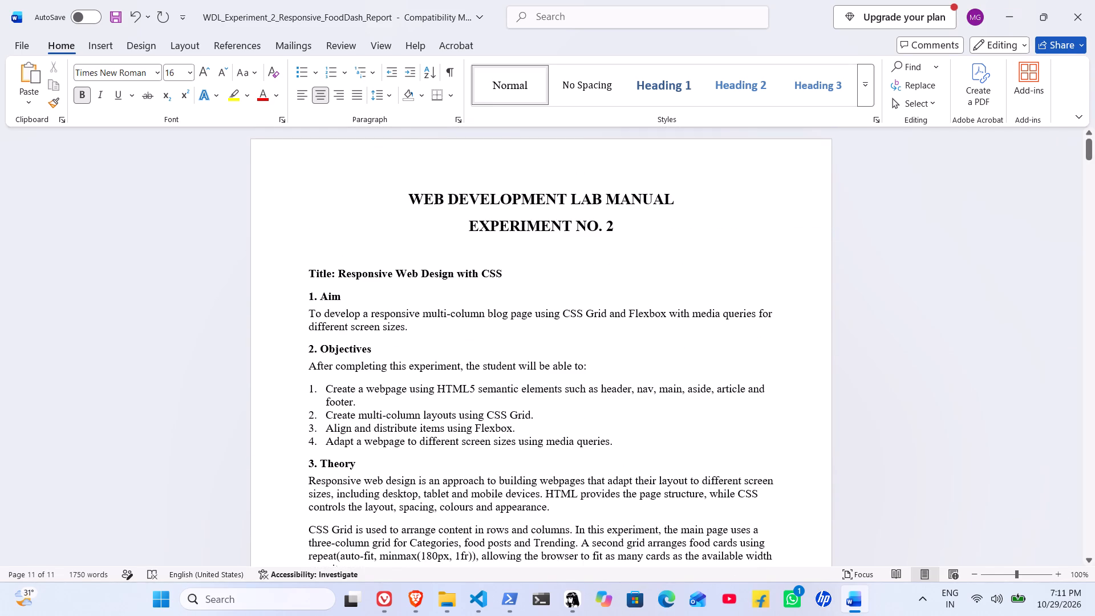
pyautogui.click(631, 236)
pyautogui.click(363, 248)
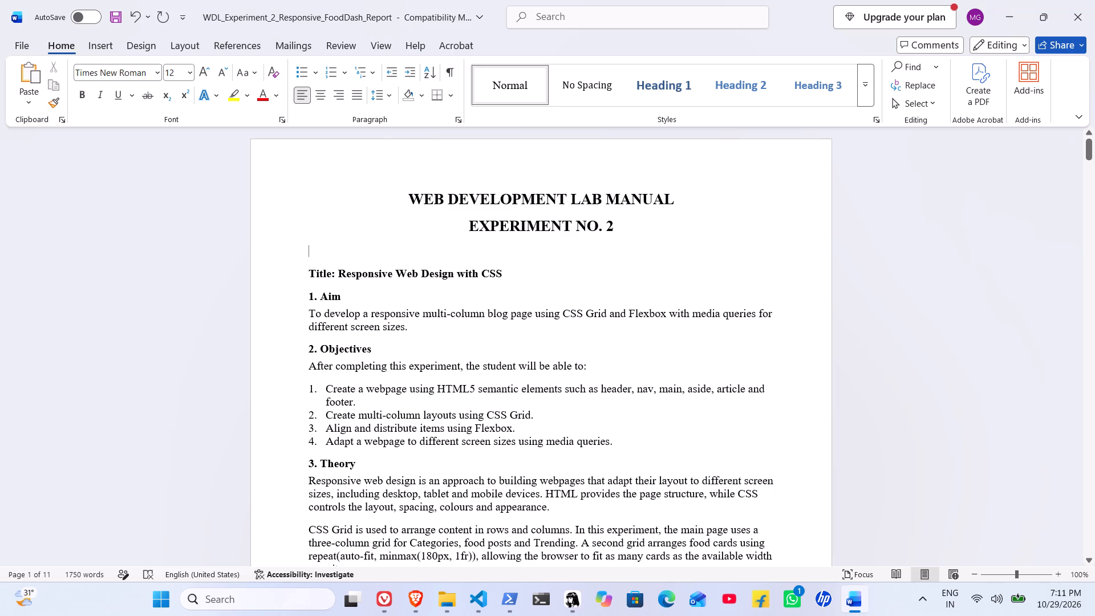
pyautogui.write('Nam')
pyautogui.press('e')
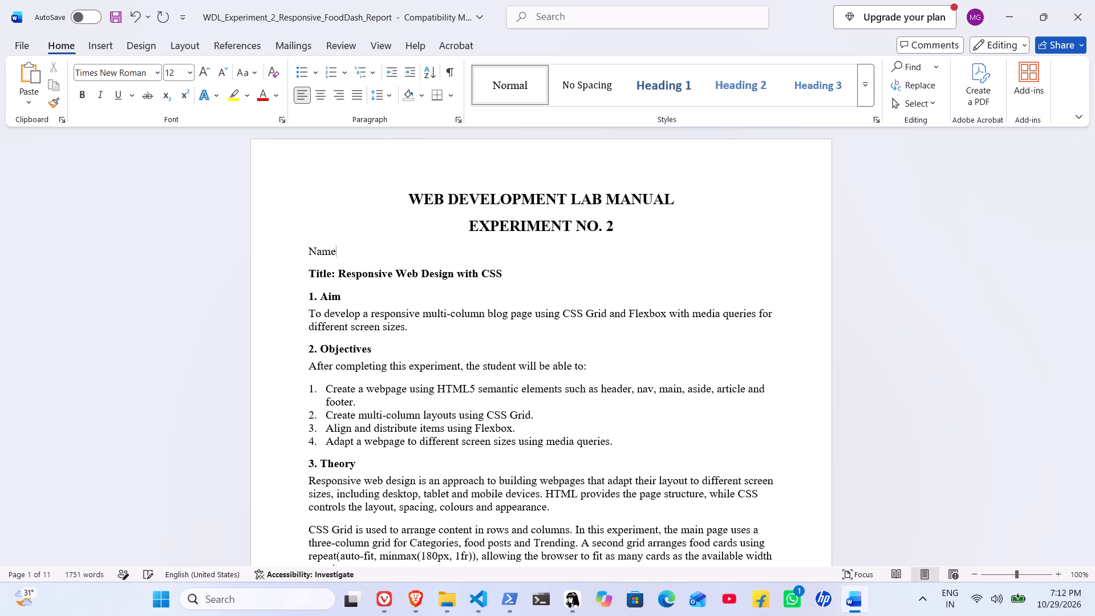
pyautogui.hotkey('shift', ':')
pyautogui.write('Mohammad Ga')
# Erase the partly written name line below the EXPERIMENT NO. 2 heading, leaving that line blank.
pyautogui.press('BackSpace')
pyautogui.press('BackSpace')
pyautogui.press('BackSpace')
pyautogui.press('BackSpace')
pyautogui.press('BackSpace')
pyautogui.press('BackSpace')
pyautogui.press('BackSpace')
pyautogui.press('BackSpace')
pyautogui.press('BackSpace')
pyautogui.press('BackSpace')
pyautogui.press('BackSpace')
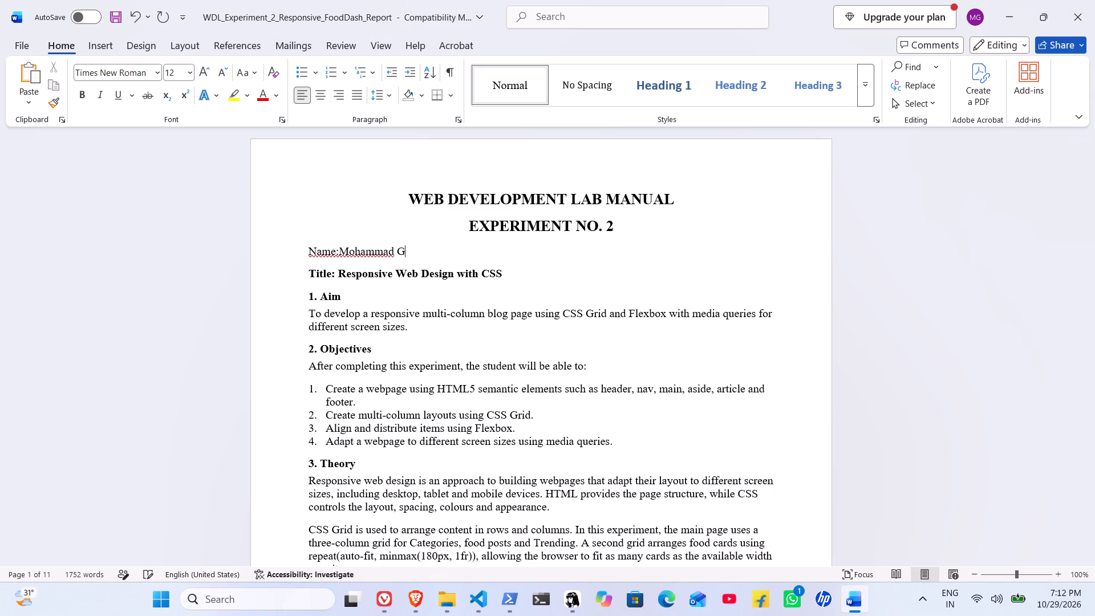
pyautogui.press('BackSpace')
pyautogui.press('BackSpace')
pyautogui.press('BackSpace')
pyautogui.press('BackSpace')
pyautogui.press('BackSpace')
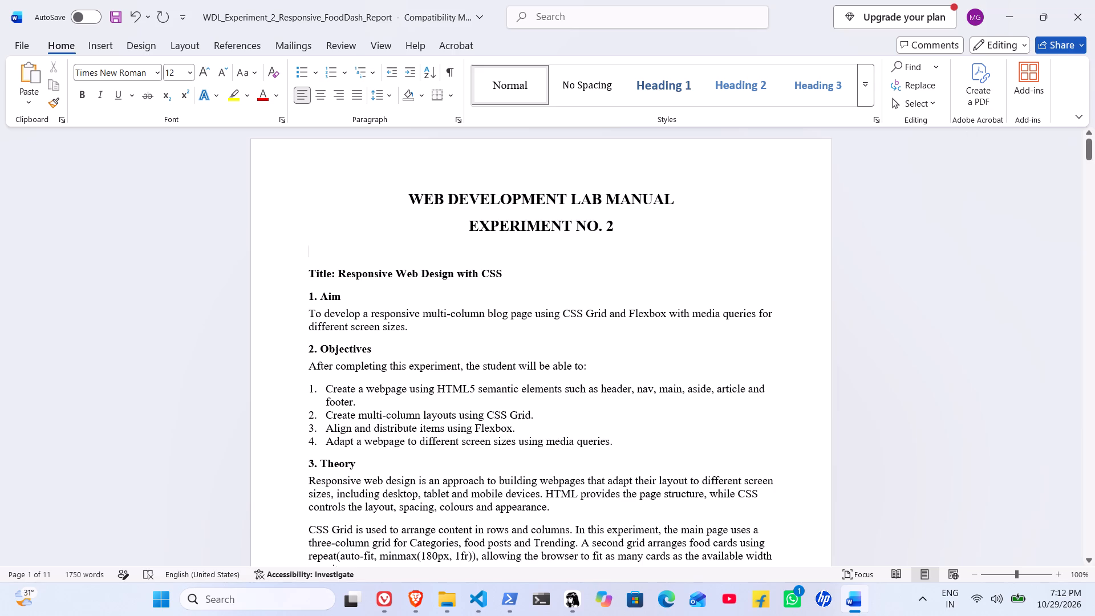
# Save the edited FoodDash report under its existing file name.
pyautogui.click(371, 201)
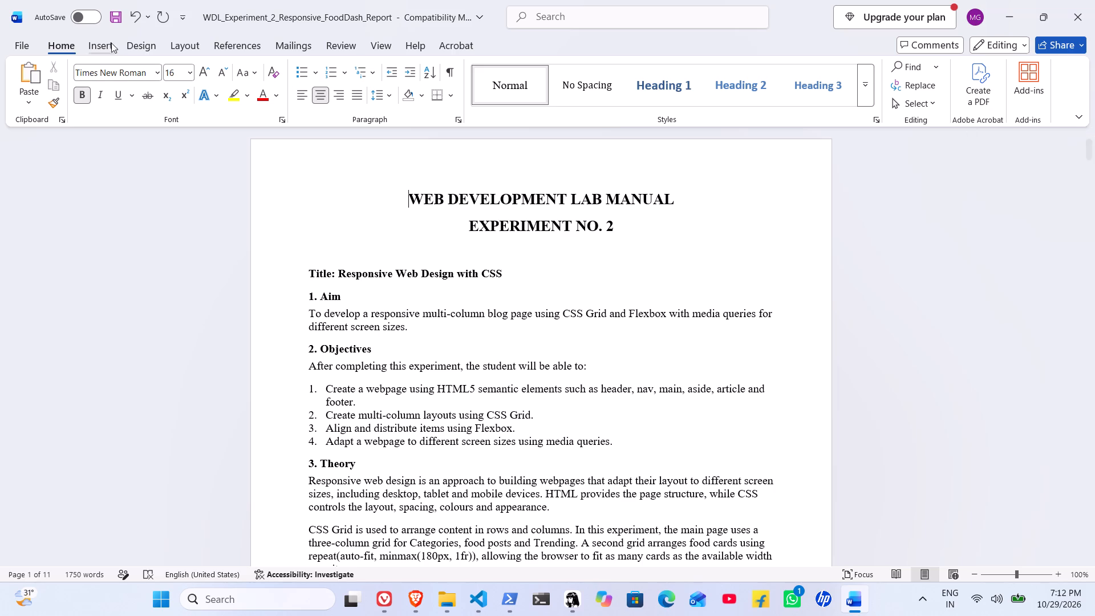
pyautogui.click(111, 19)
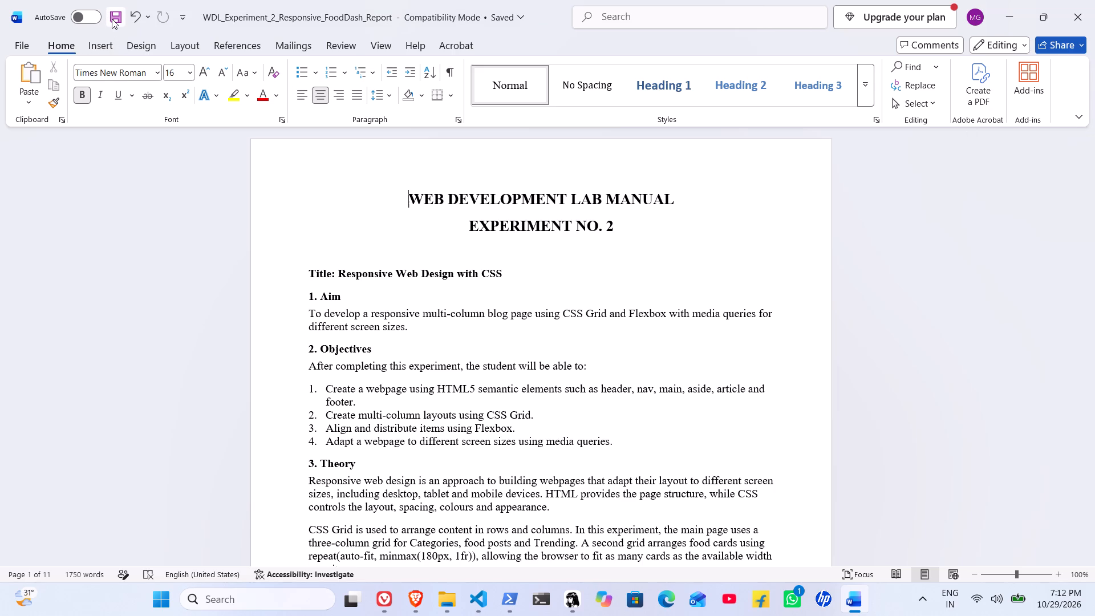
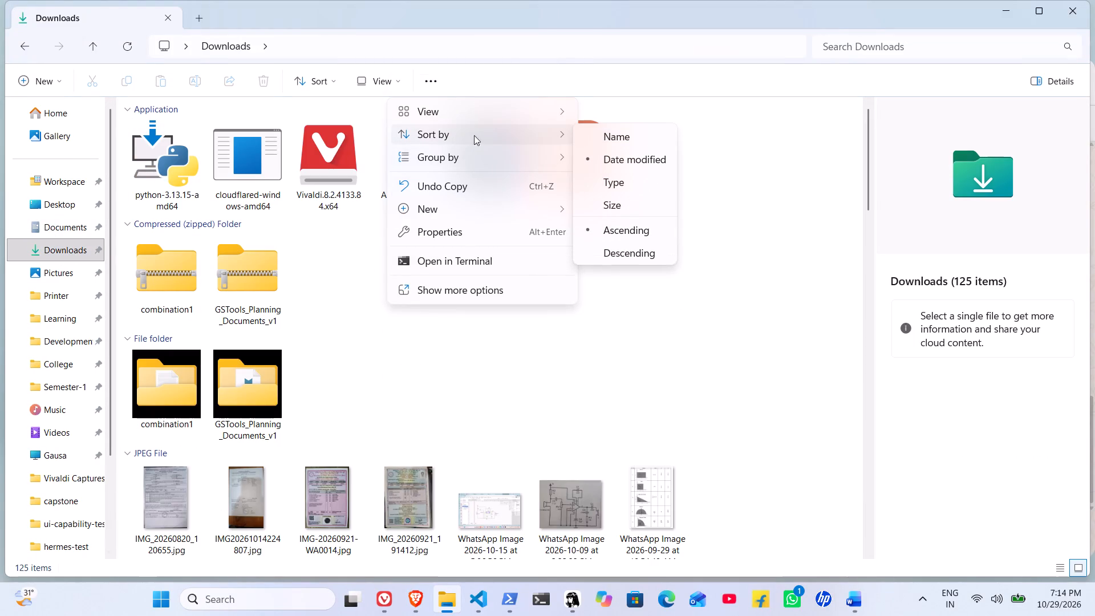
# Reverse the date-modified sorting of the Downloads folder so the newest files come first within each group.
pyautogui.click(606, 161)
# Open the grouping options for the files in the Downloads folder.
pyautogui.rightClick(733, 168)
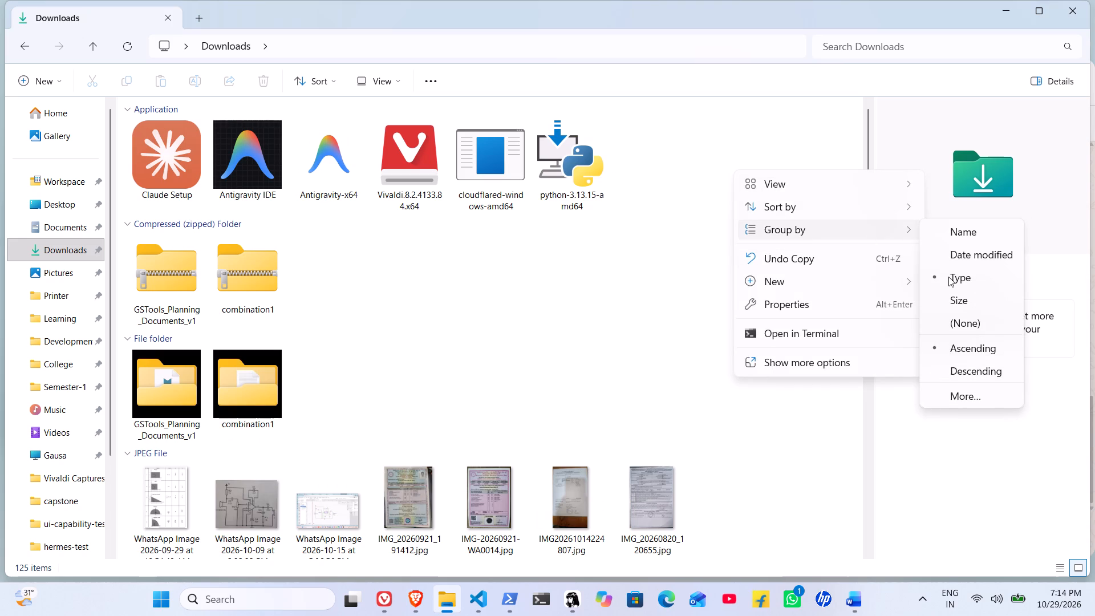
# Group the files in the Downloads folder by date modified.
pyautogui.click(955, 260)
pyautogui.click(644, 176)
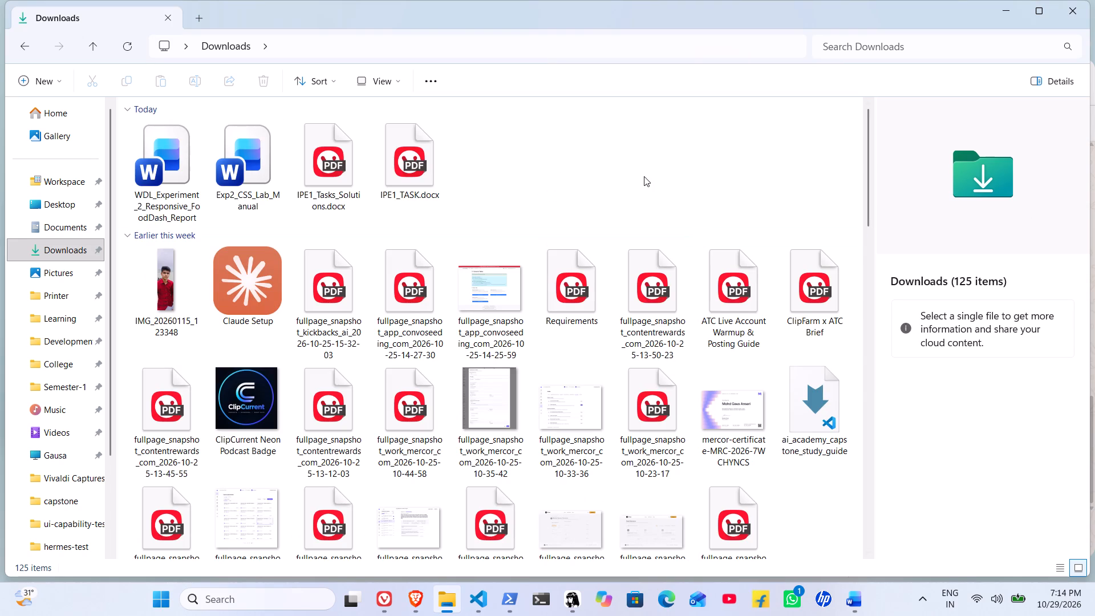
# Try to rename the WDL_Experiment_2_Responsive_FoodDash_Report file to the student's roll number followed by a space and "EXP2.docx".
pyautogui.rightClick(167, 124)
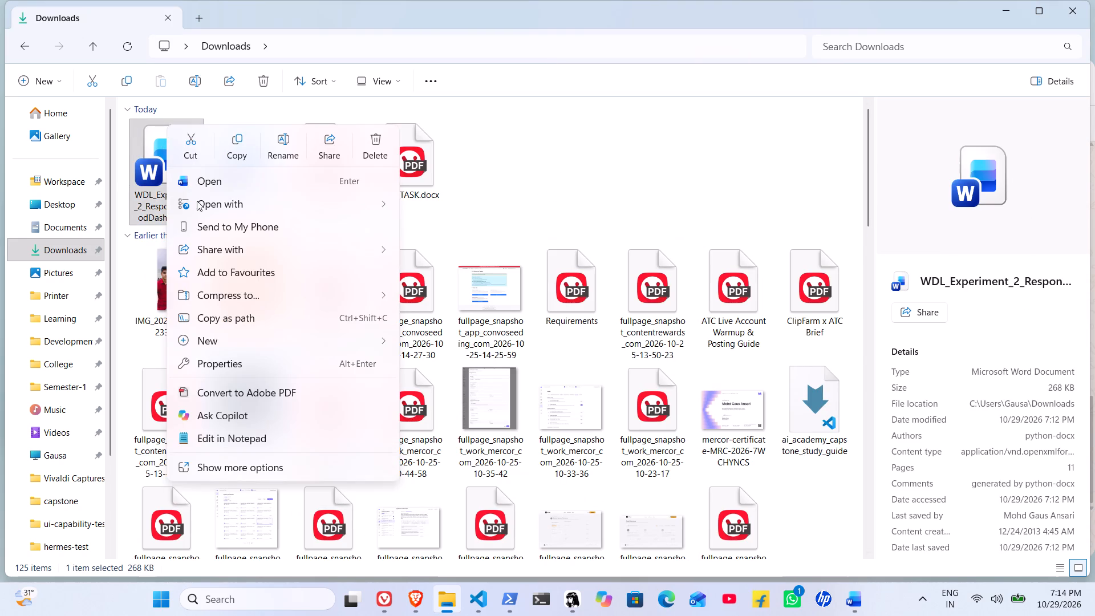
pyautogui.click(283, 147)
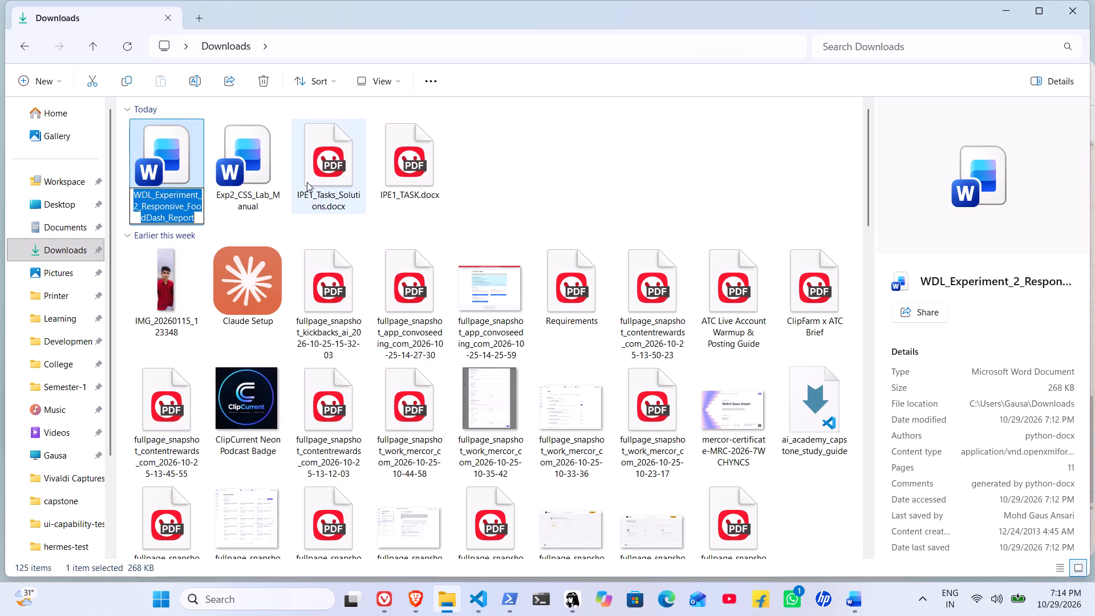
pyautogui.press('BackSpace')
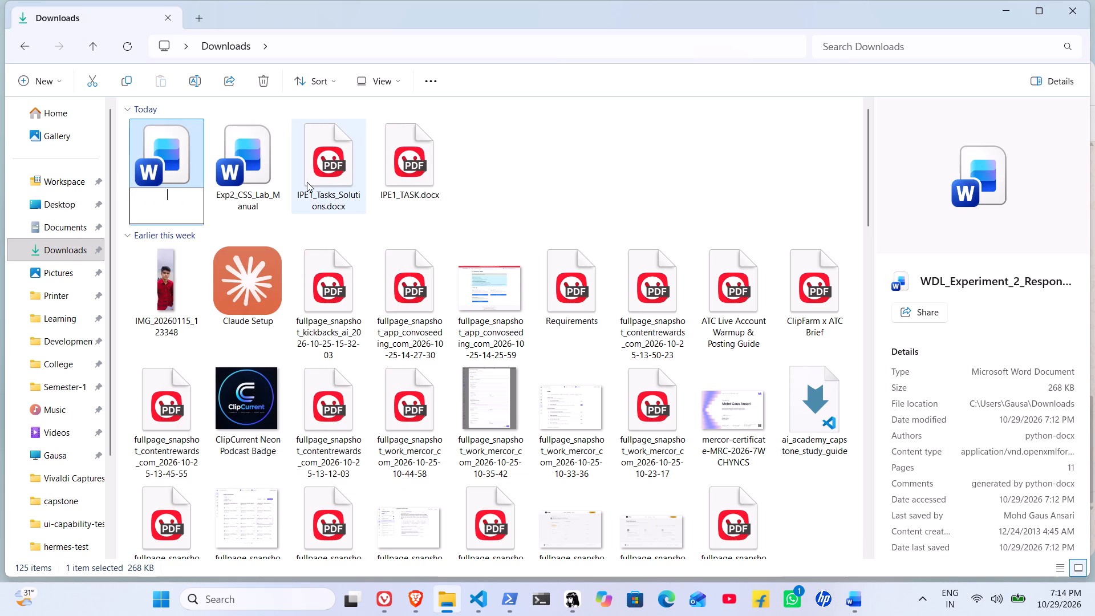
pyautogui.write('26EC29')
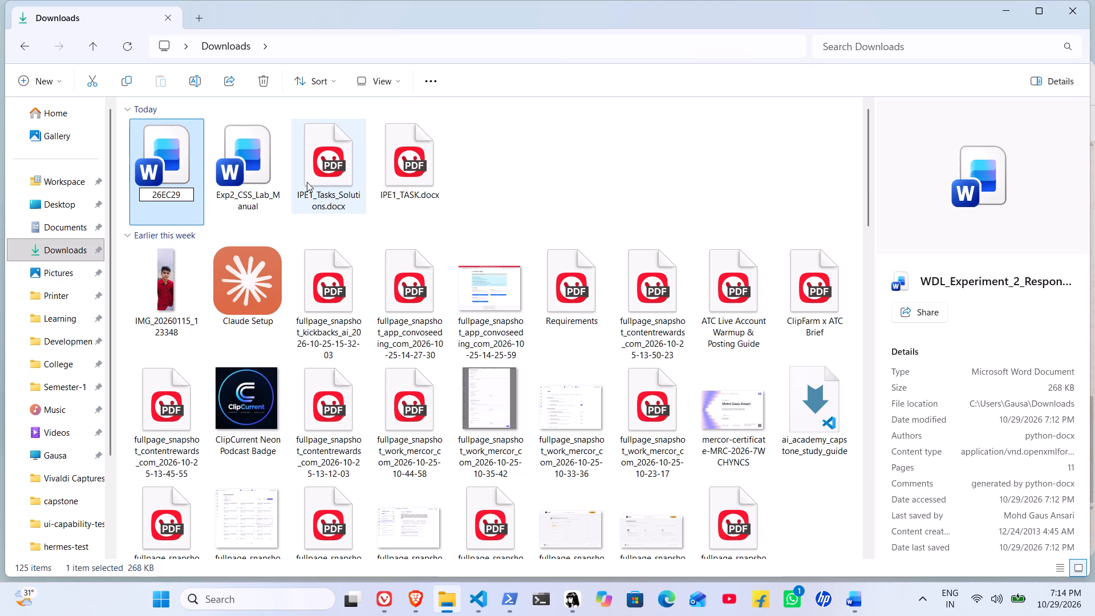
pyautogui.press('space')
pyautogui.write('EXP')
pyautogui.press('2')
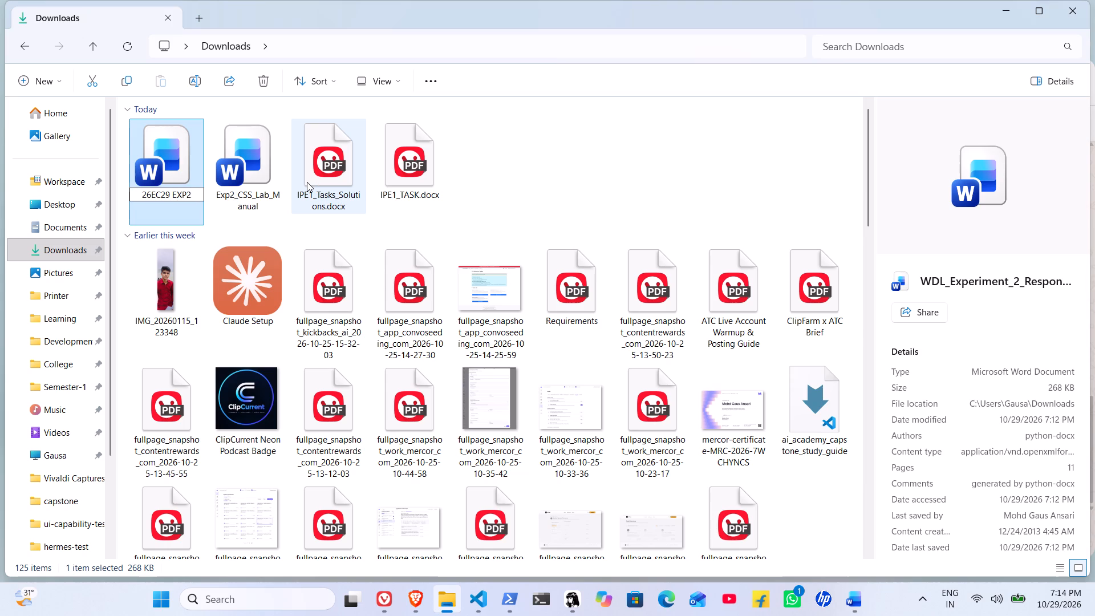
pyautogui.press('.')
pyautogui.write('docx')
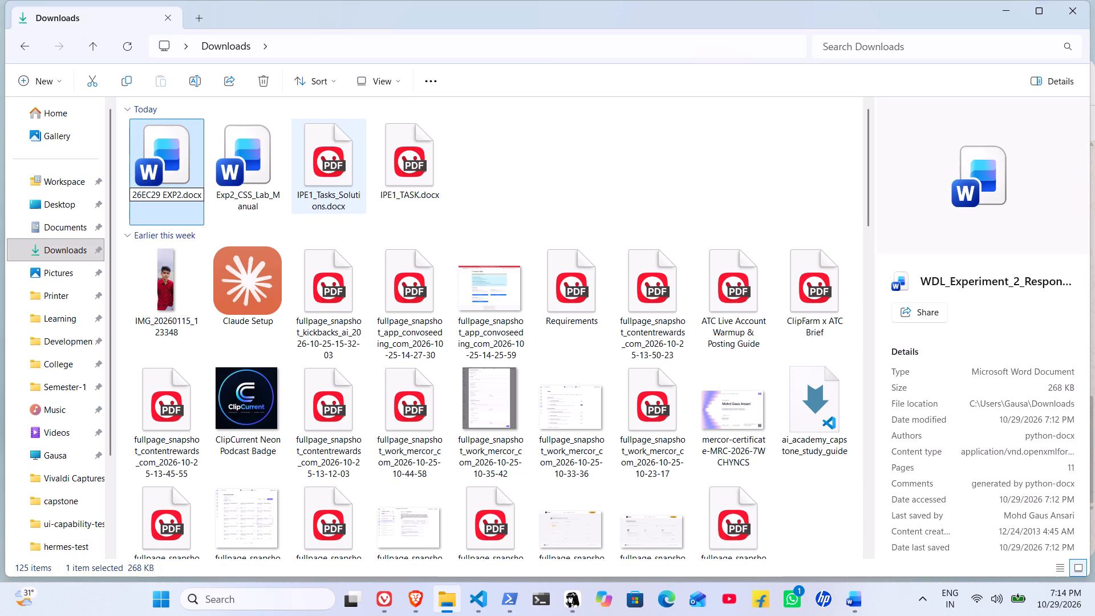
pyautogui.press('Return')
pyautogui.click(659, 197)
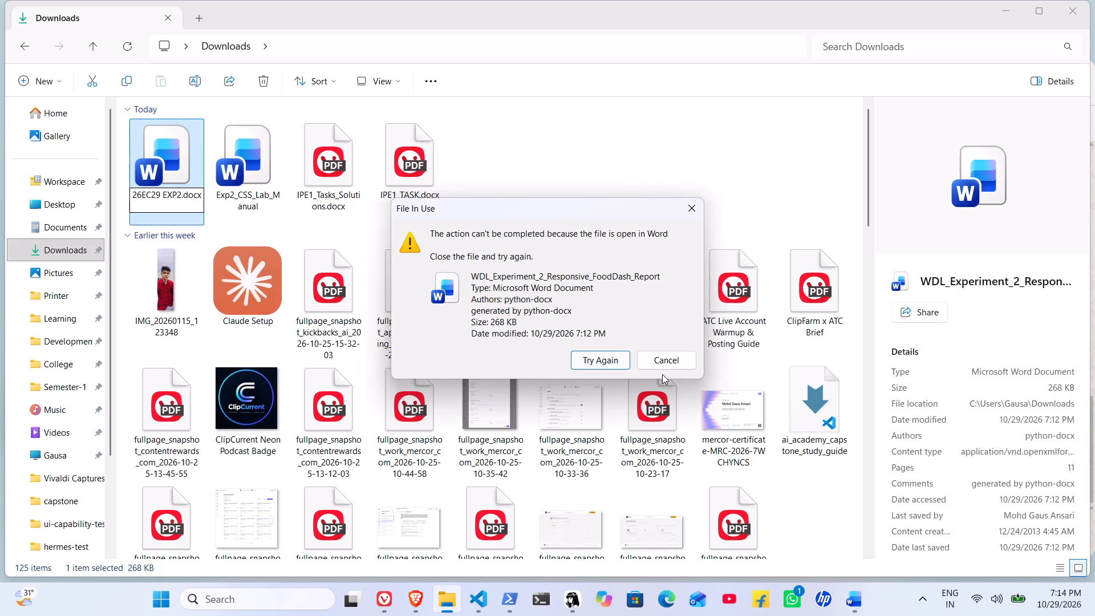
pyautogui.click(602, 355)
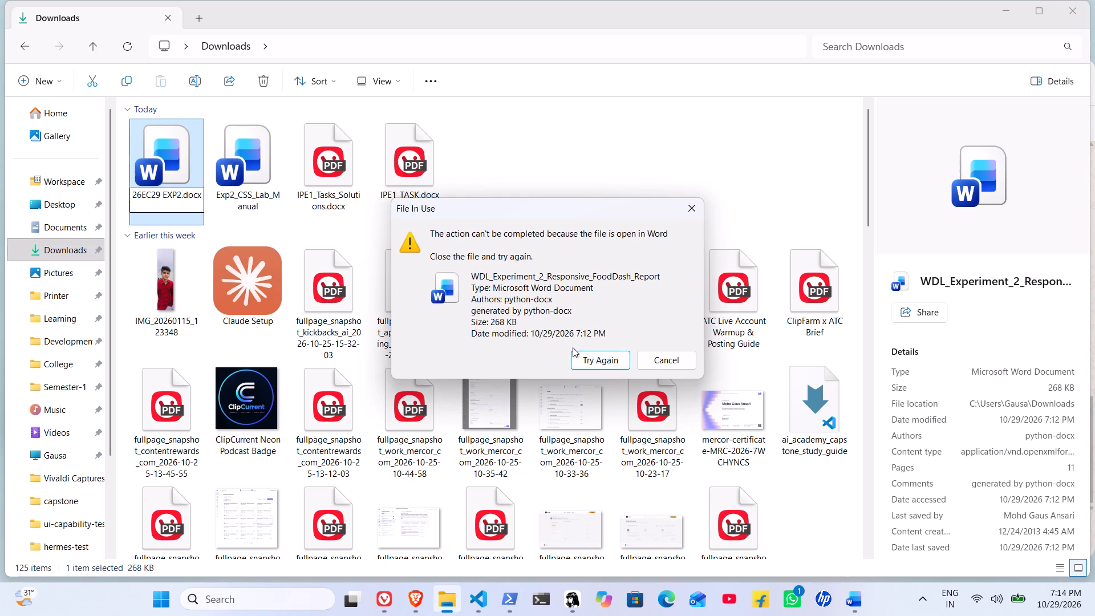
pyautogui.click(576, 350)
pyautogui.click(582, 358)
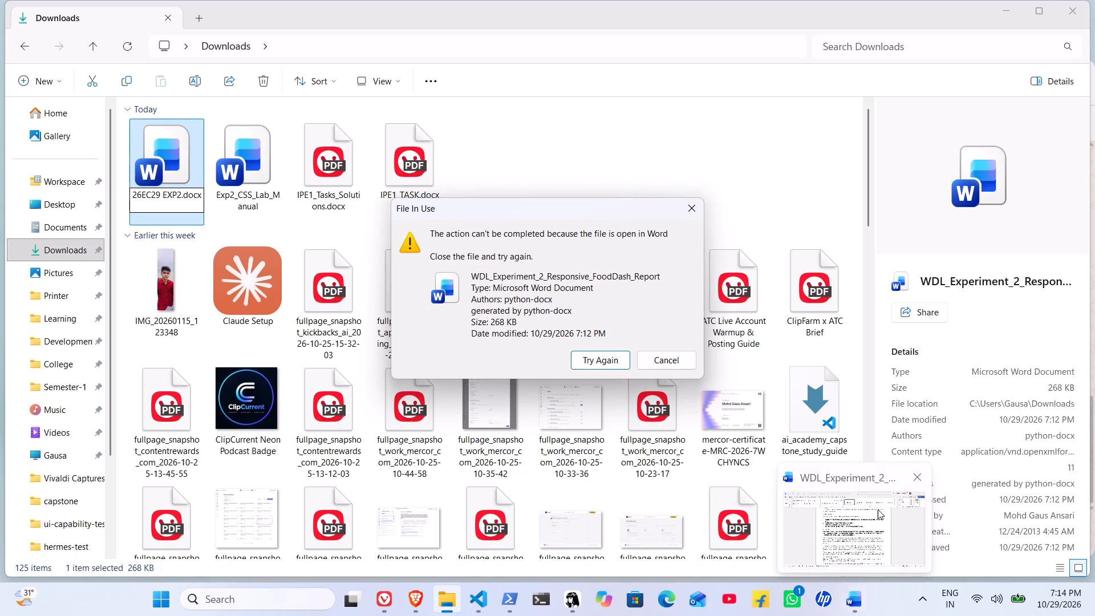
# Close the WDL_Experiment_2_Responsive_FoodDash_Report document that is open in Word.
pyautogui.click(906, 475)
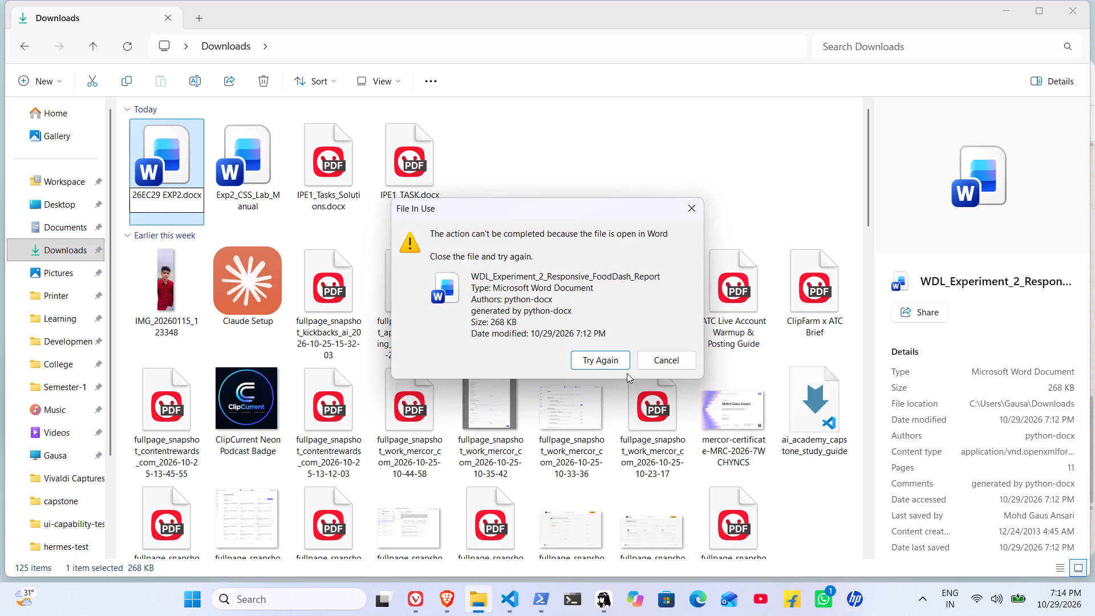
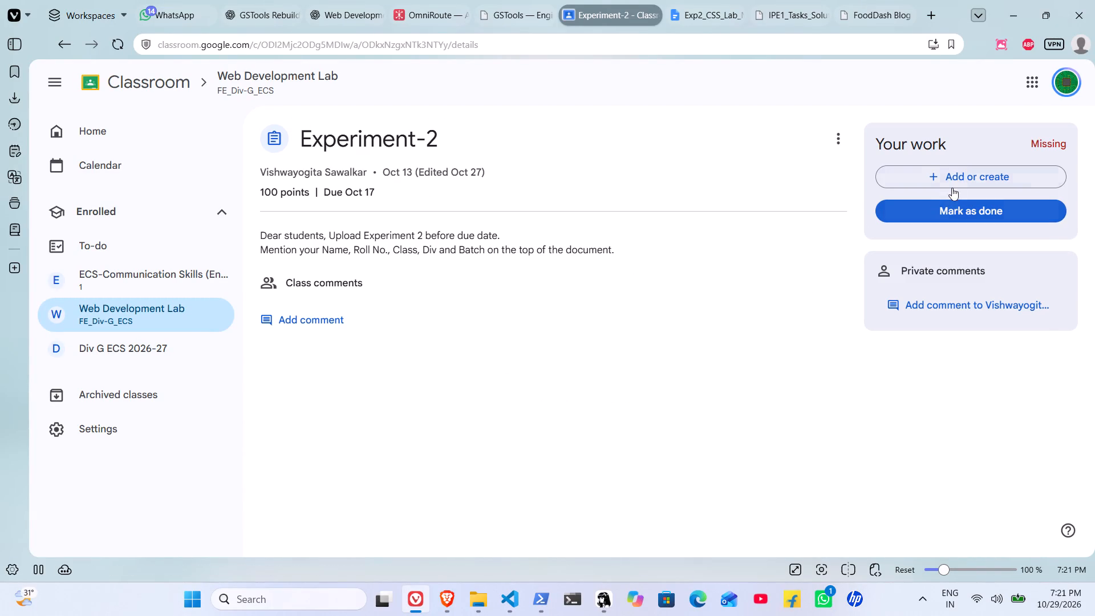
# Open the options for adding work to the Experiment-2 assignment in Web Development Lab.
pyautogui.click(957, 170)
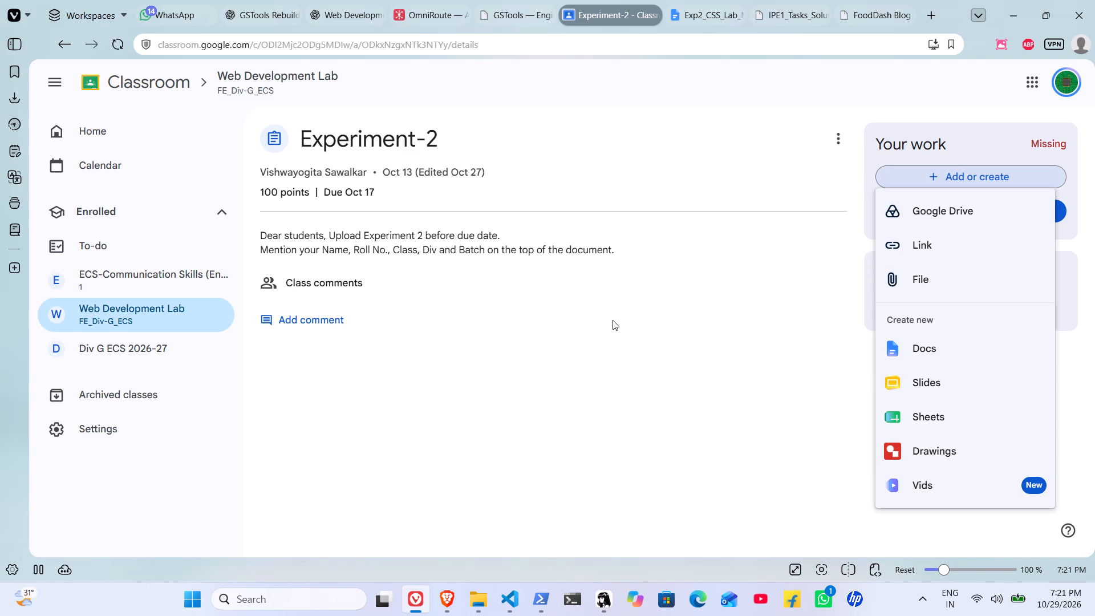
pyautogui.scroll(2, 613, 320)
# Open the renamed EXP2 document from the Downloads folder in Word and enable editing.
pyautogui.click(704, 274)
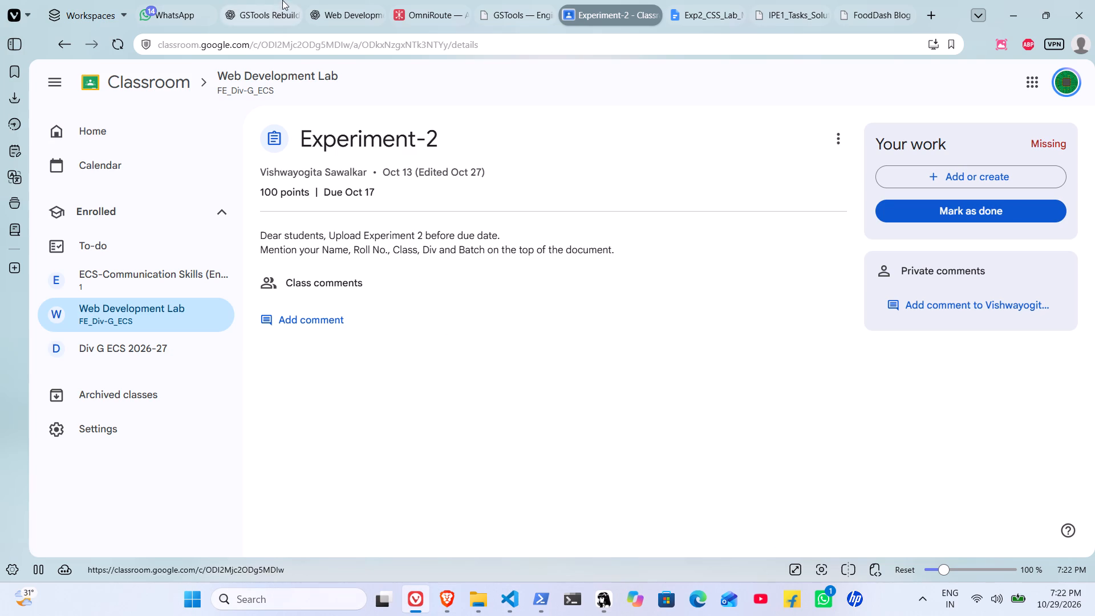
pyautogui.click(487, 599)
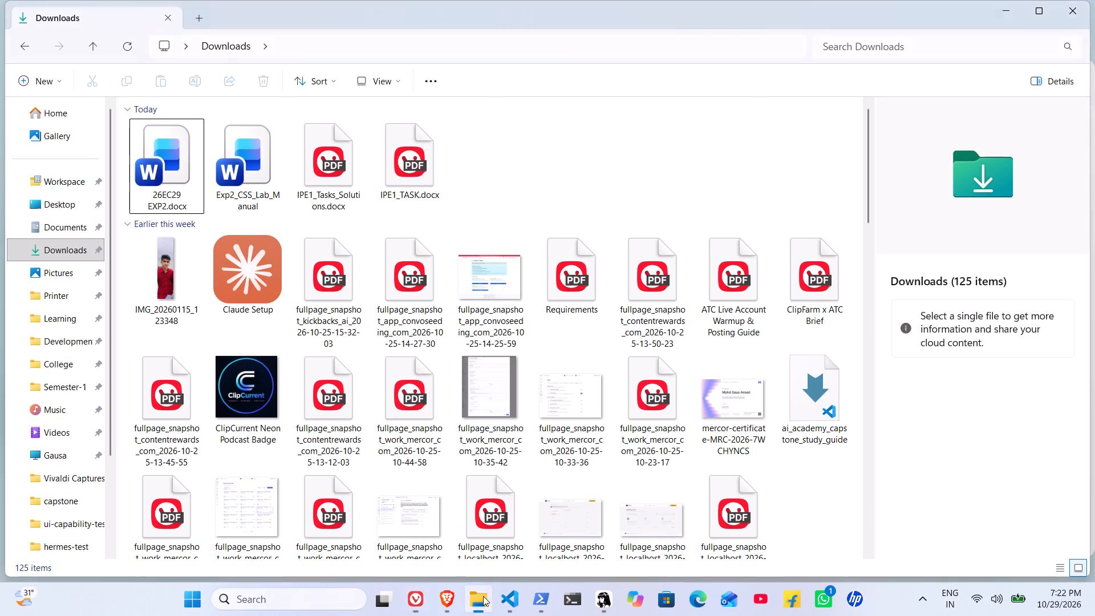
pyautogui.doubleClick(153, 151)
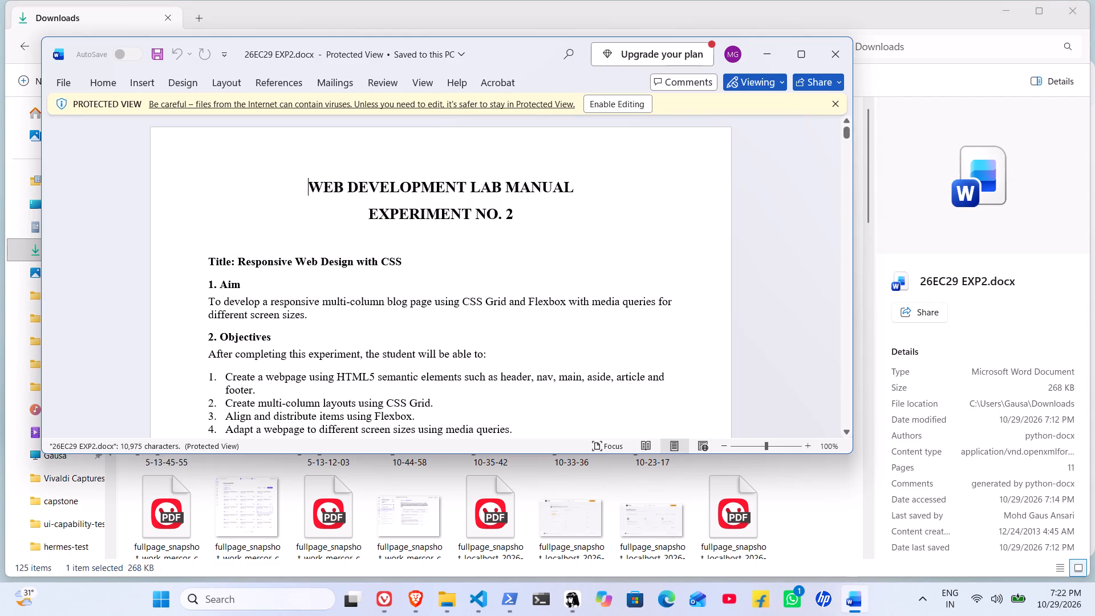
pyautogui.click(302, 165)
pyautogui.click(302, 165)
pyautogui.click(378, 165)
pyautogui.click(305, 179)
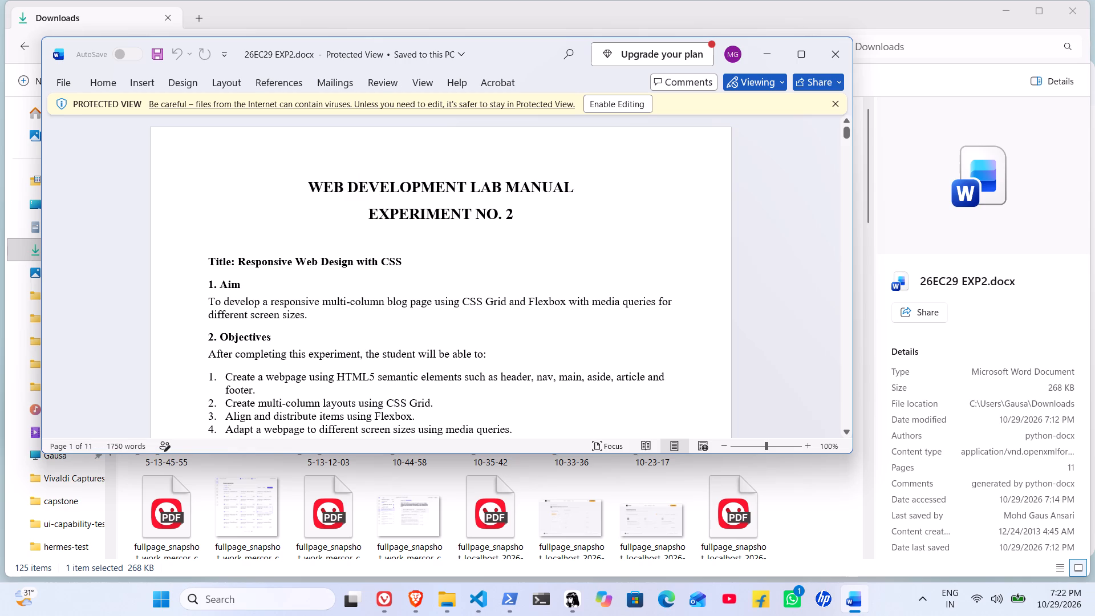
pyautogui.press('Return')
pyautogui.press('Return')
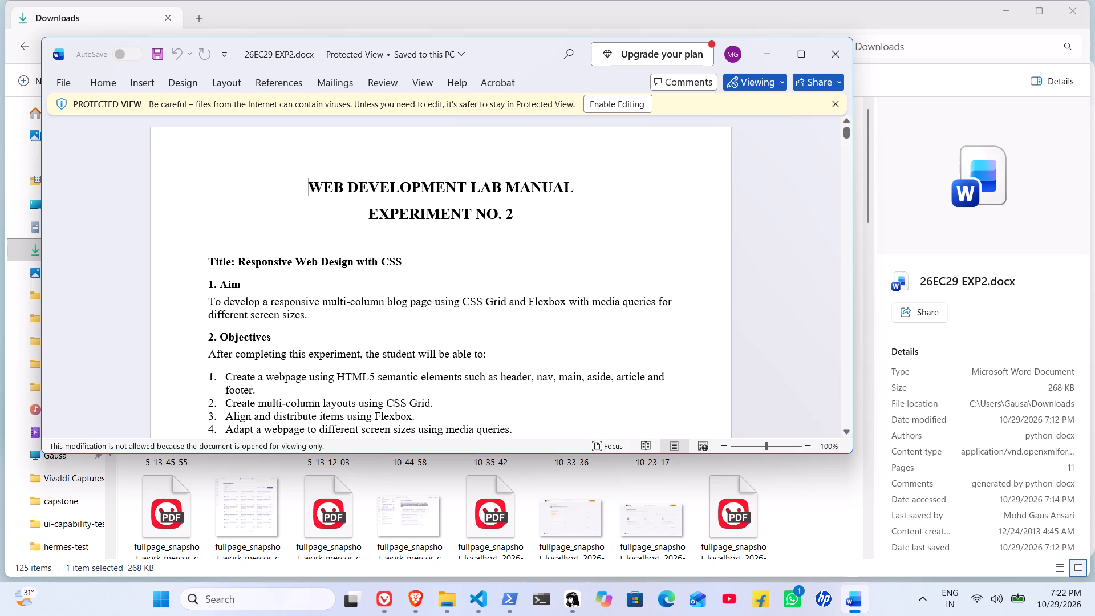
pyautogui.click(625, 94)
pyautogui.click(623, 98)
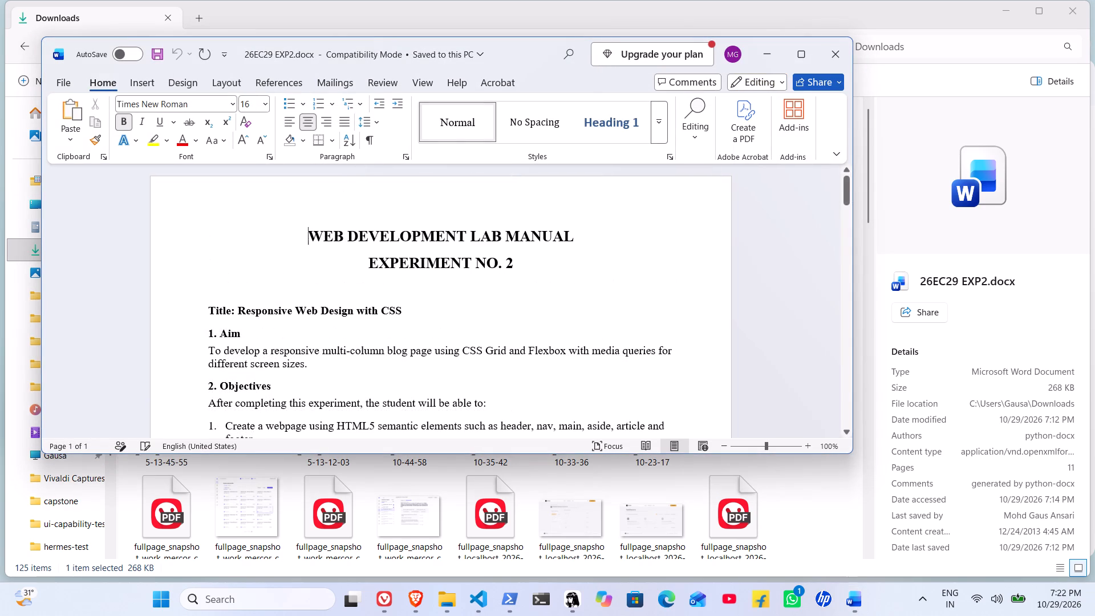
# Insert two blank lines above the "WEB DEVELOPMENT LAB MANUAL" title.
pyautogui.press('Return')
pyautogui.press('Return')
pyautogui.press('BackSpace')
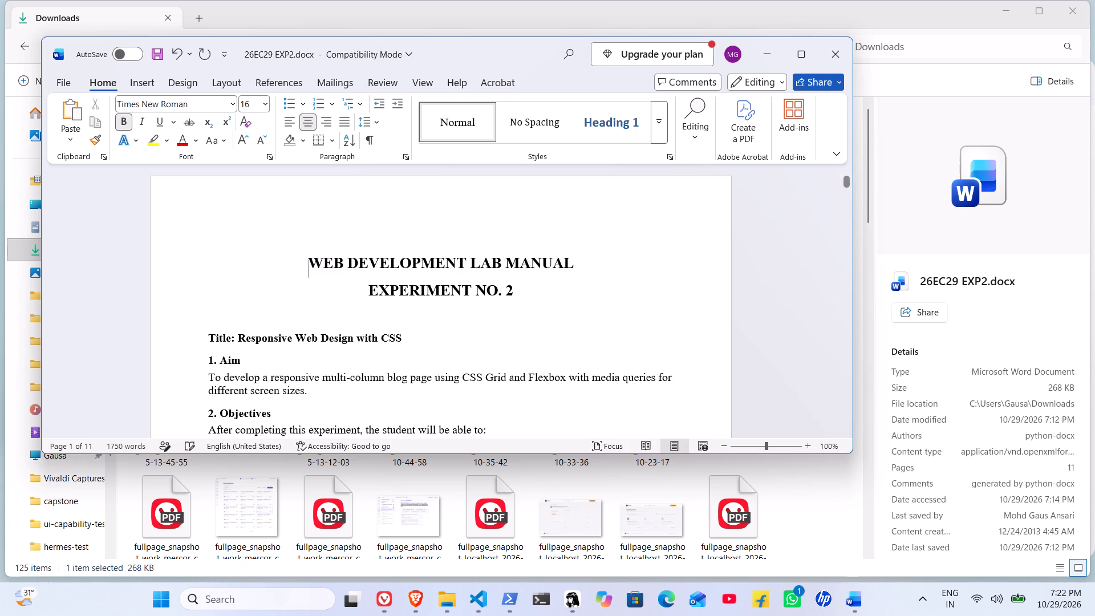
pyautogui.press('Return')
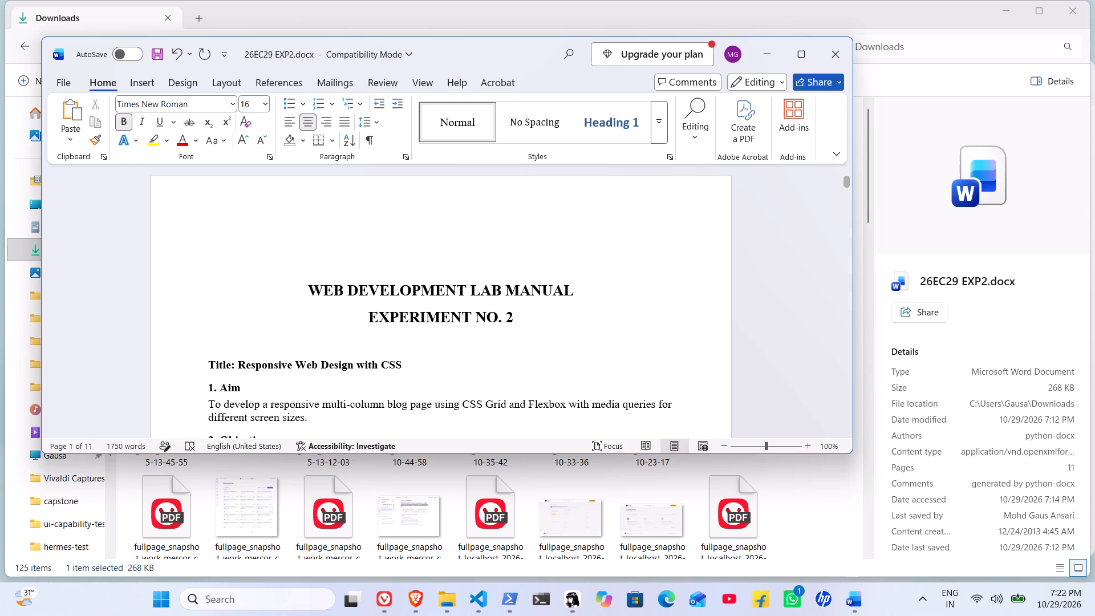
# Enter "Name:" followed by the student's first name on the first blank line above the title.
pyautogui.click(303, 238)
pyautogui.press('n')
pyautogui.press('BackSpace')
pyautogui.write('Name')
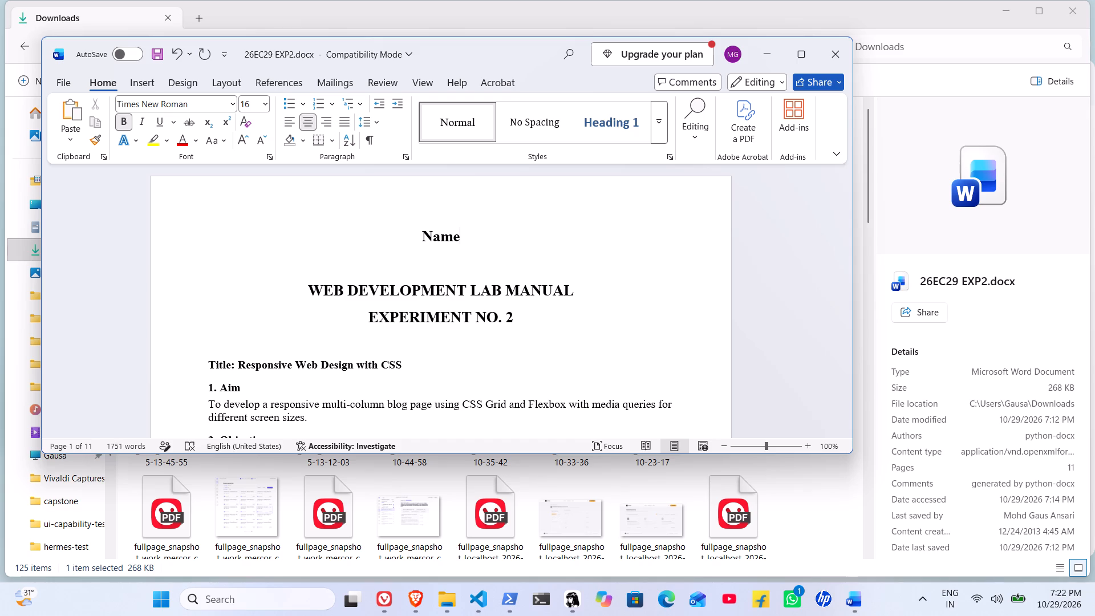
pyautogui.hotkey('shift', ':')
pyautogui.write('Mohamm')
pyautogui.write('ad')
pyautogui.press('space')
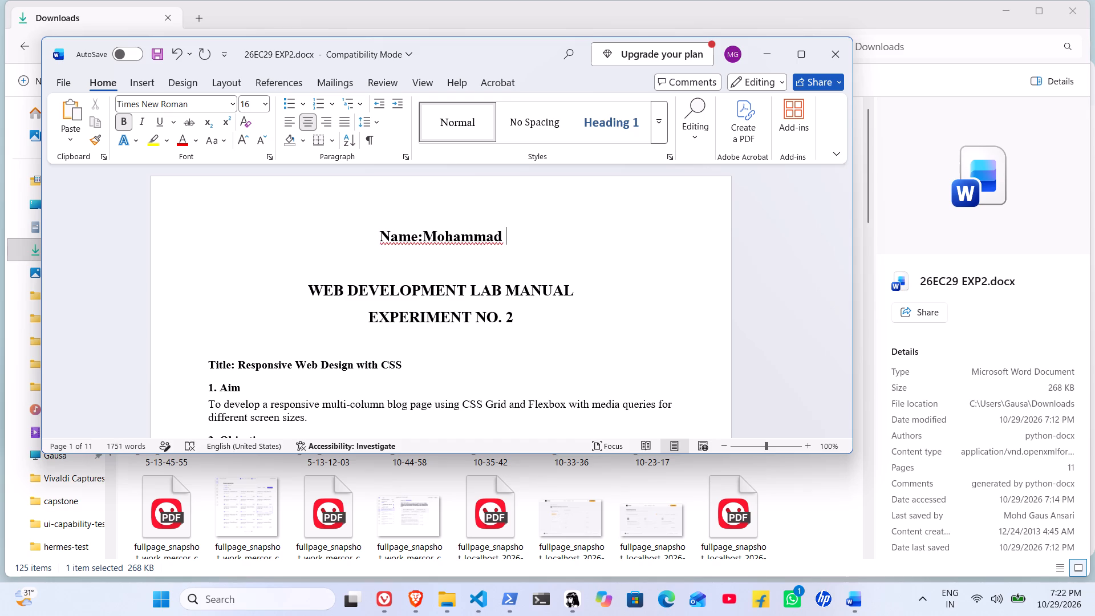
# Insert a space between the "Name:" label and the student's first name.
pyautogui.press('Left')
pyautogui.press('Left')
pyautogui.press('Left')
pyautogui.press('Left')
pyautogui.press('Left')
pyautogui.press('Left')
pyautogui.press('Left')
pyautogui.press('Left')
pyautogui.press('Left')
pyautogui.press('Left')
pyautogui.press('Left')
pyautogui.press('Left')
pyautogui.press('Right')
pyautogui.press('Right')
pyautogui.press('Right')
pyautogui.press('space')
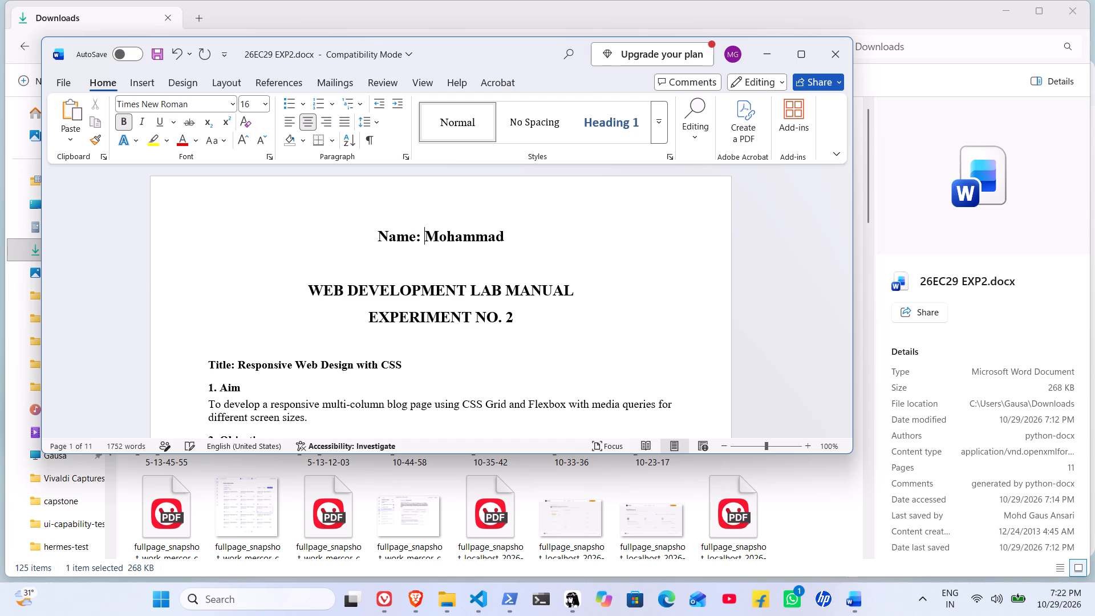
# Complete the name line with the student's middle name and surname.
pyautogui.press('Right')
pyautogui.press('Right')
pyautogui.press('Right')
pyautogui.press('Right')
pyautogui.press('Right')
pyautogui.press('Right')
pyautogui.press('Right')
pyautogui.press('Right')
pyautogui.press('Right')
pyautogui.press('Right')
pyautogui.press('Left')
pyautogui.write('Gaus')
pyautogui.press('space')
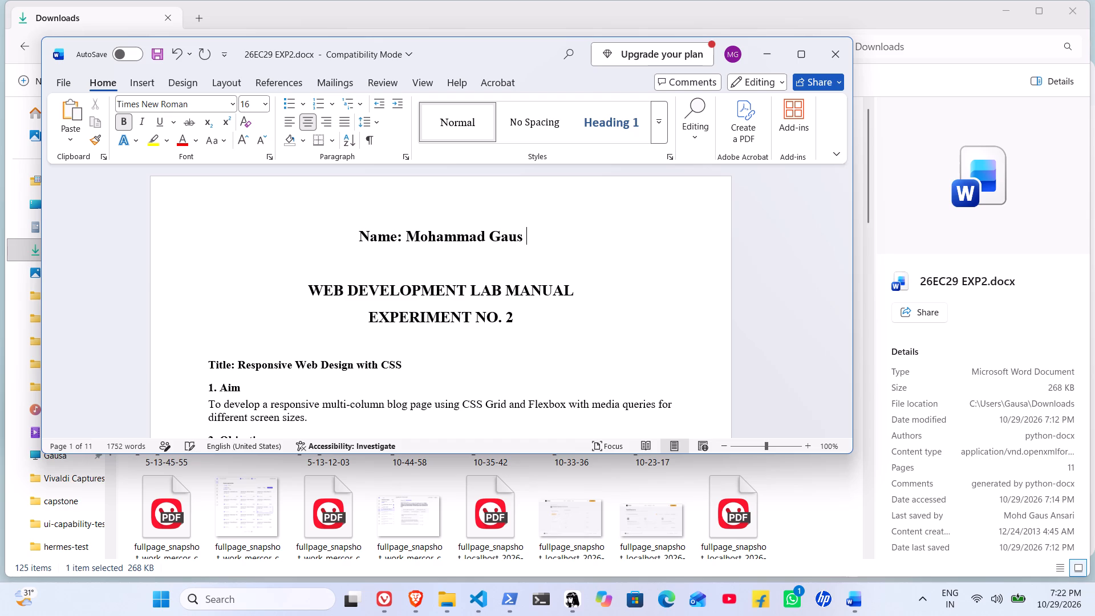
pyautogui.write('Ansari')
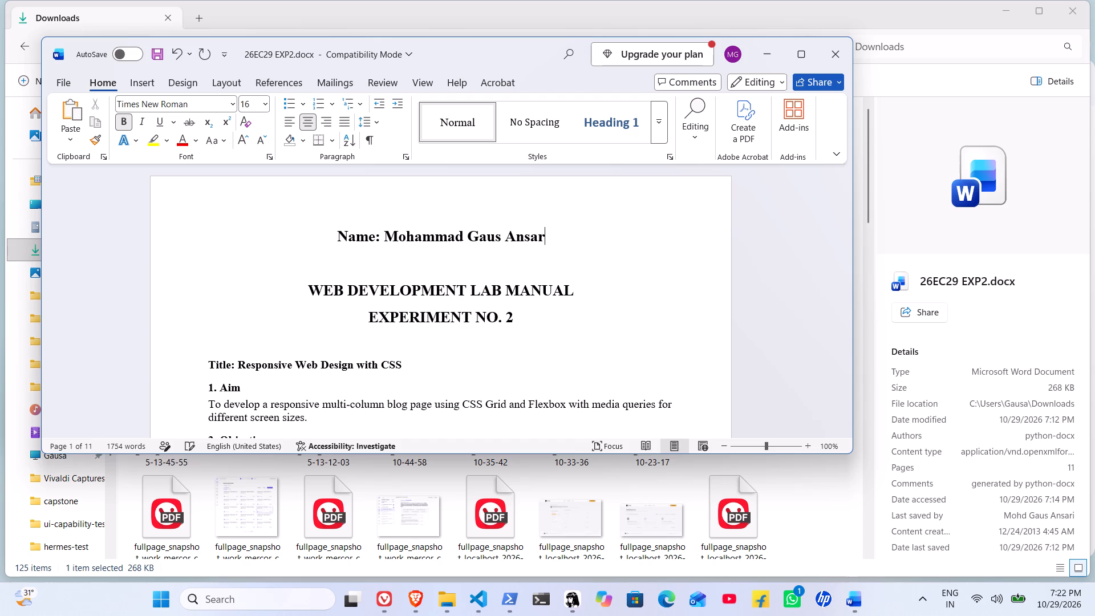
# Add "Roll No:" and the student's roll number on the same line, several spaces after the name.
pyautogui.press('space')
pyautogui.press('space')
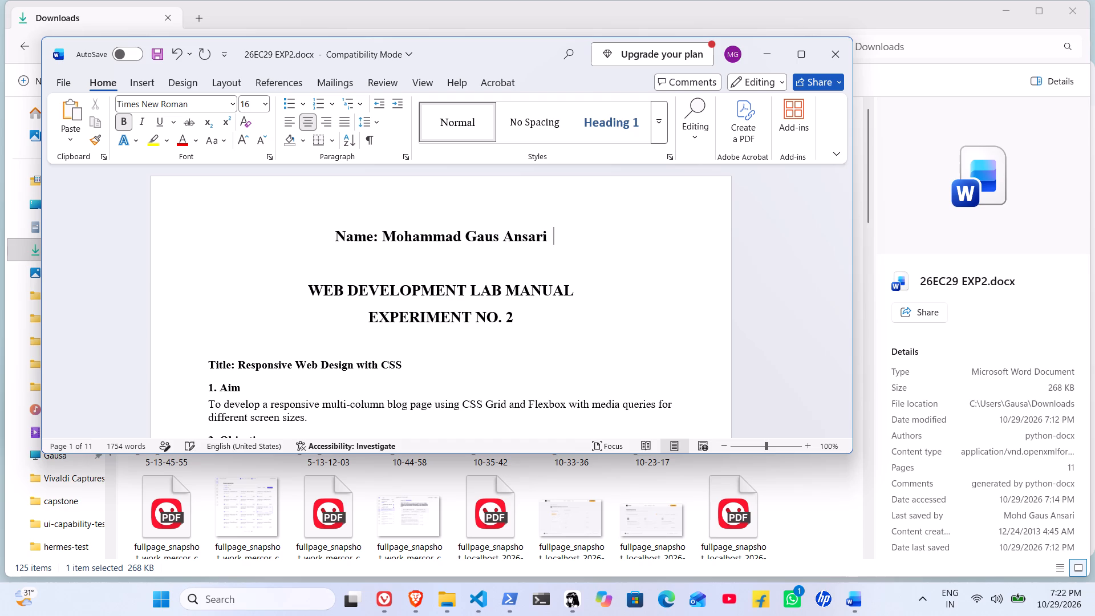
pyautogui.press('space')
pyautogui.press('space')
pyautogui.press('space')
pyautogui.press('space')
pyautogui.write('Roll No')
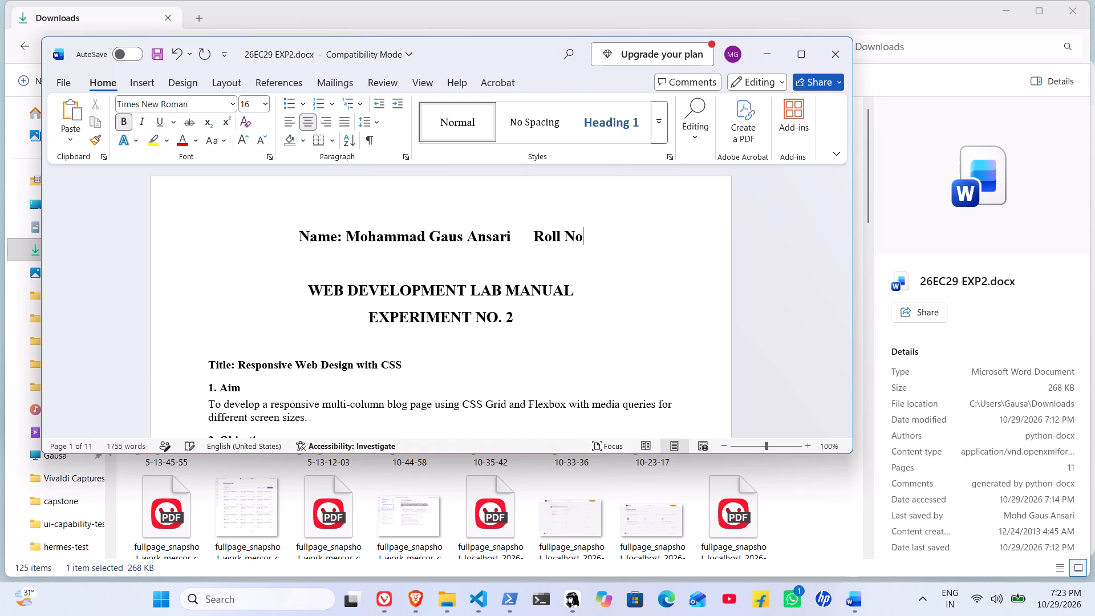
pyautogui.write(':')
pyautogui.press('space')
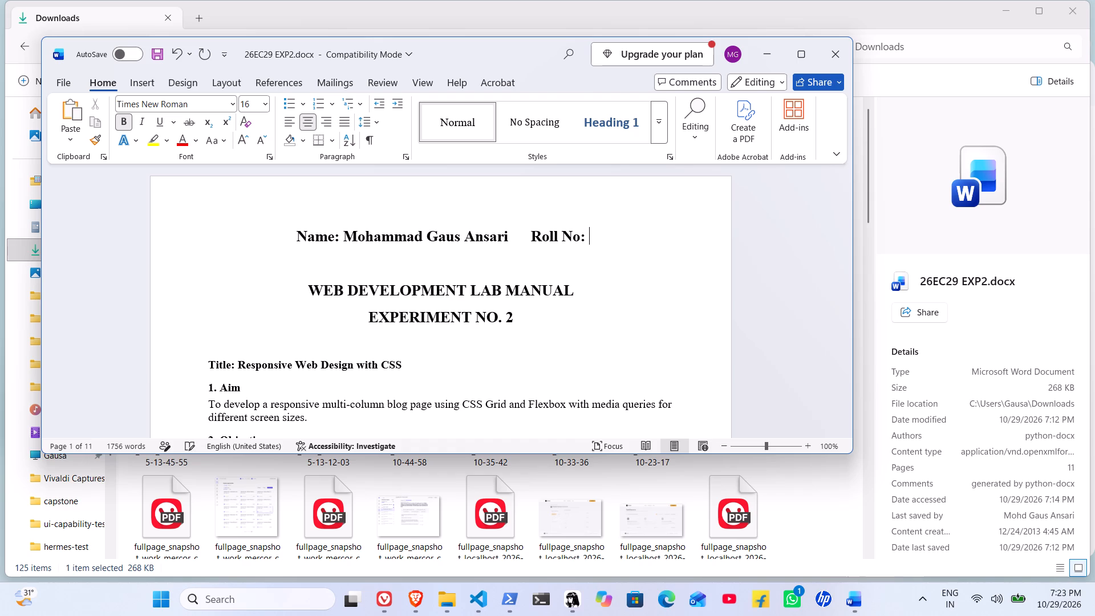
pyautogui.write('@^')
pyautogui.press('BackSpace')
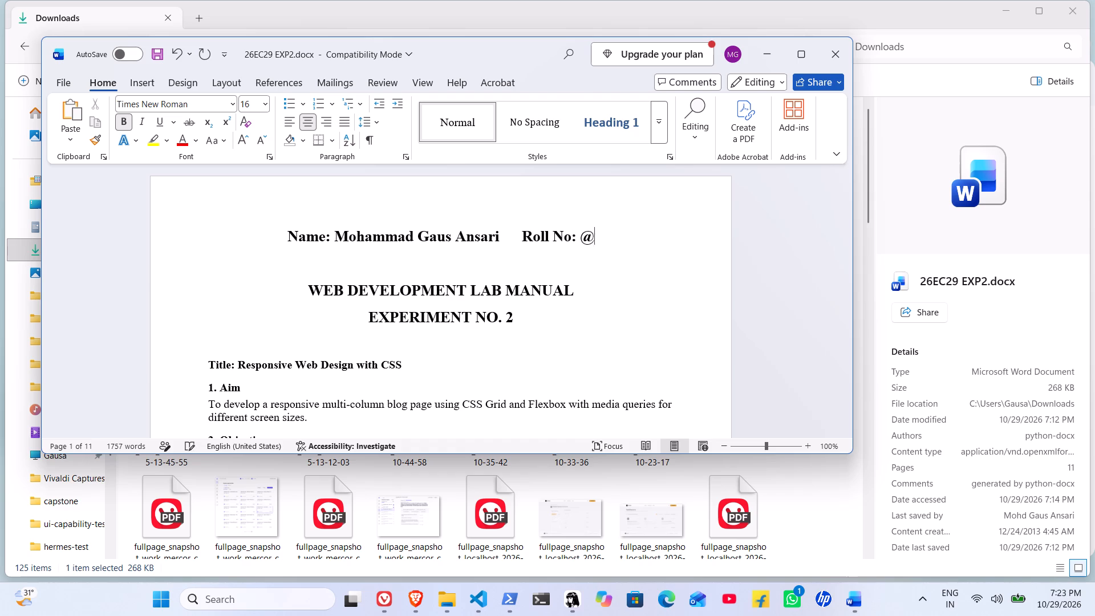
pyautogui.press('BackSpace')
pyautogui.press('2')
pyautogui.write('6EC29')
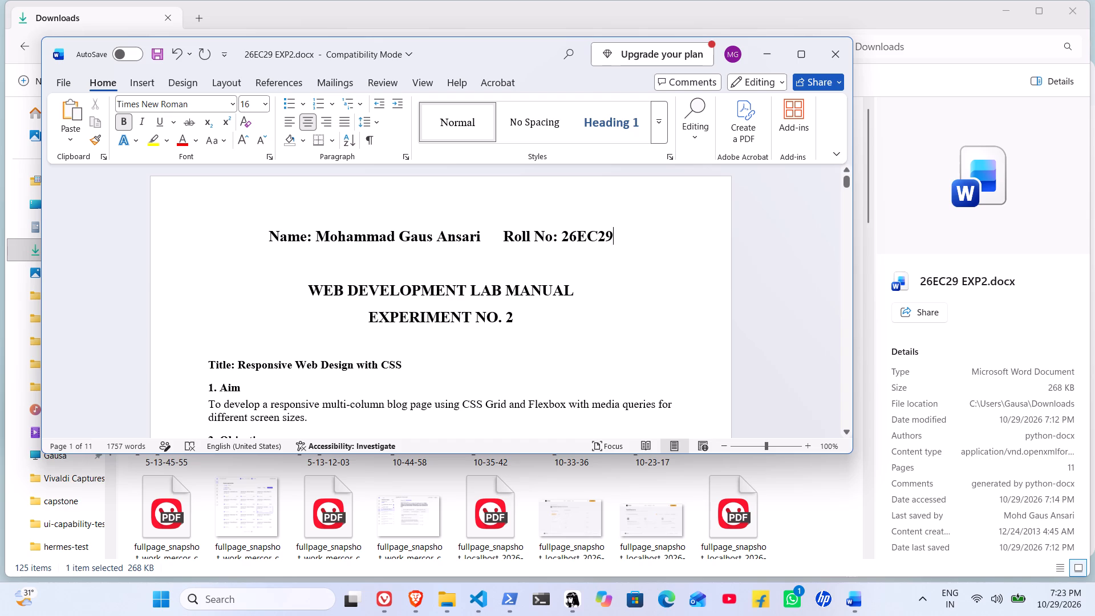
# Set the font size of the name and roll number line to 12.
pyautogui.moveTo(264, 228); pyautogui.dragTo(668, 227)
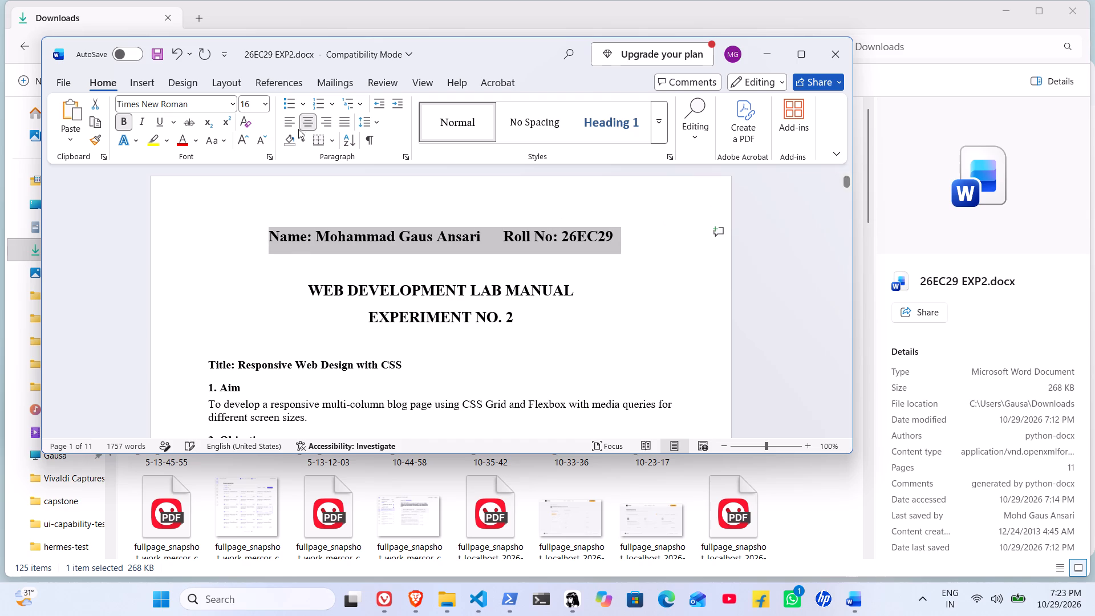
pyautogui.click(266, 103)
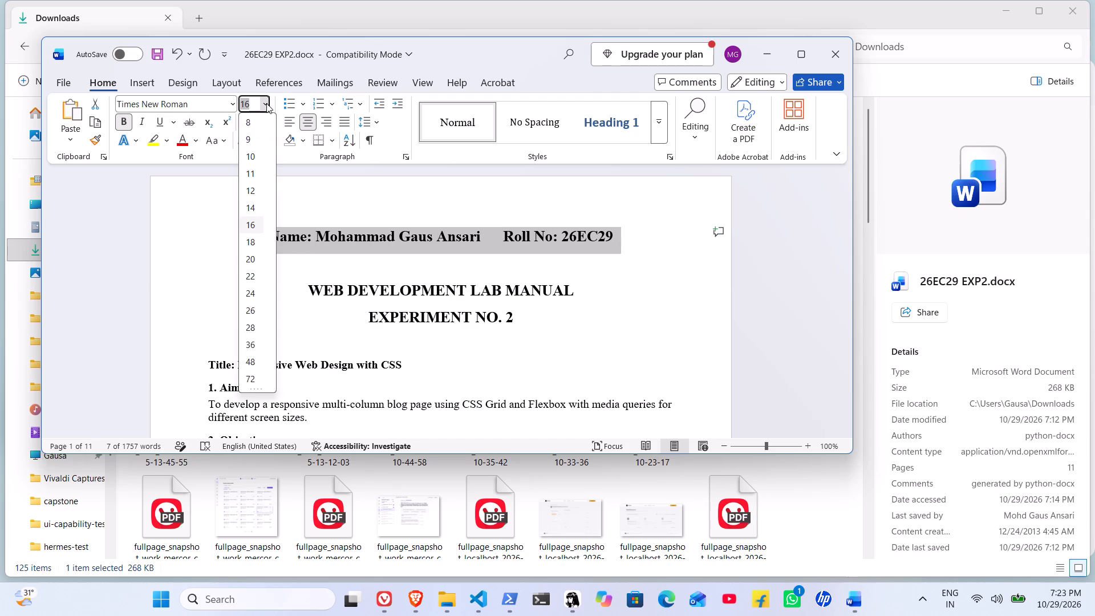
pyautogui.click(252, 193)
pyautogui.click(574, 256)
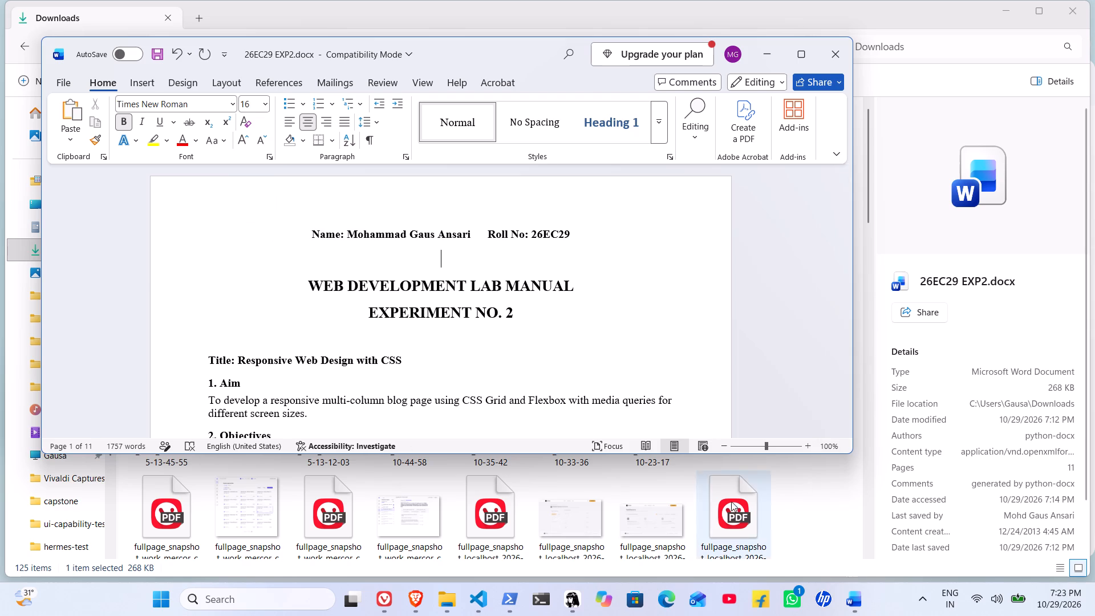
# Check the Experiment-2 assignment in Classroom for the details required at the top of the document.
pyautogui.click(383, 589)
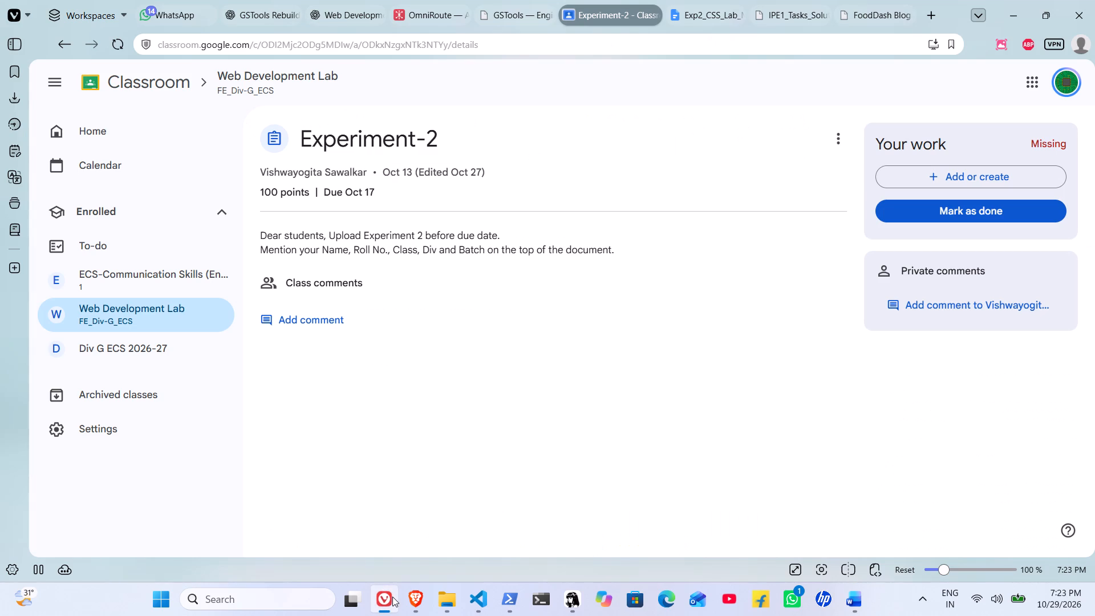
pyautogui.click(425, 609)
pyautogui.click(443, 602)
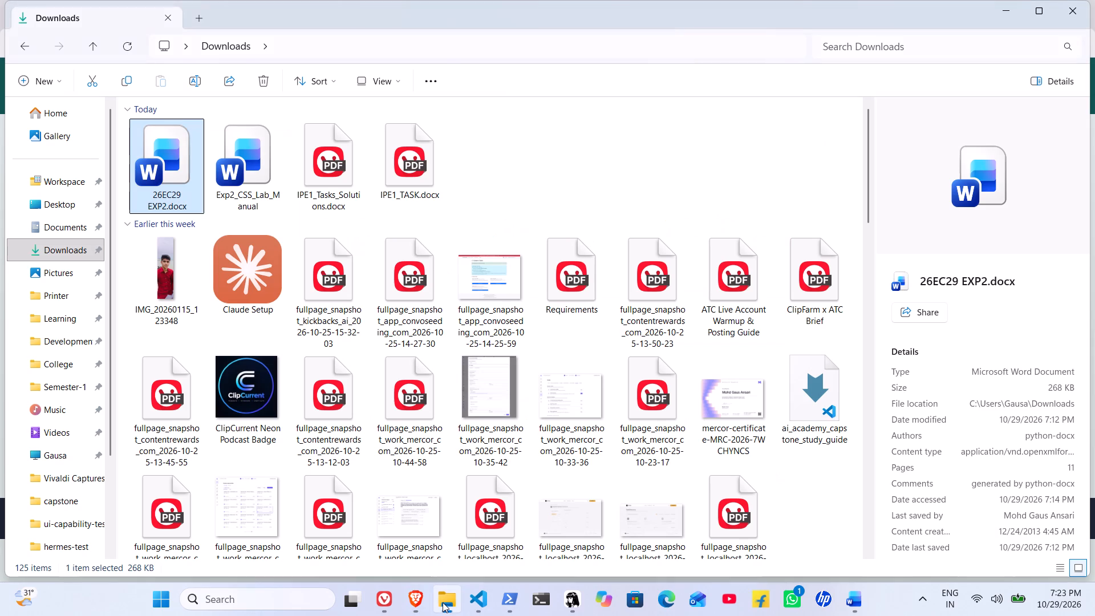
pyautogui.click(394, 596)
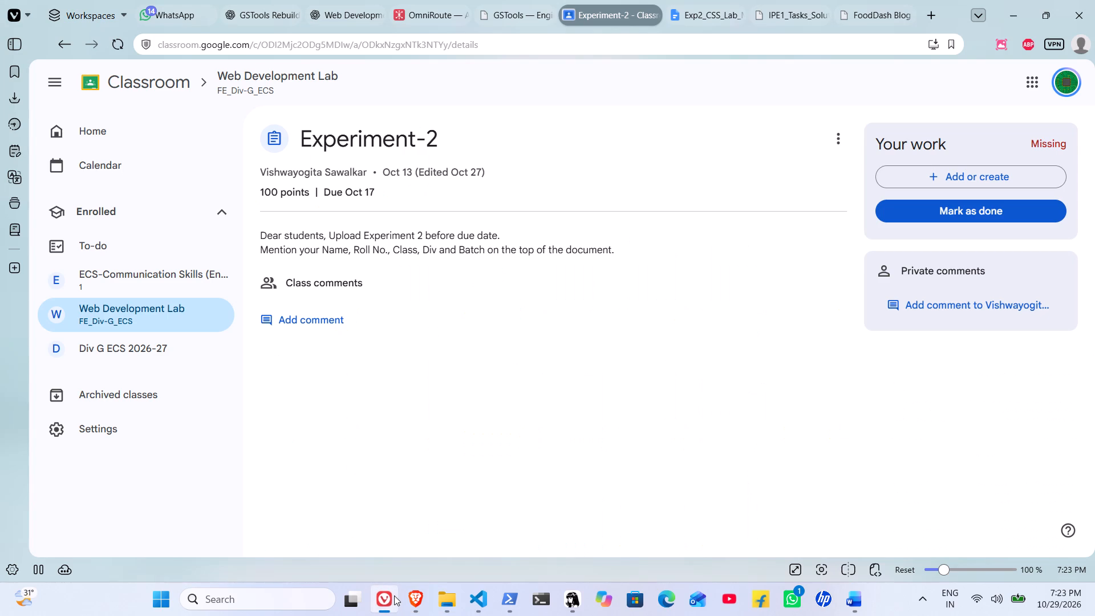
pyautogui.click(409, 599)
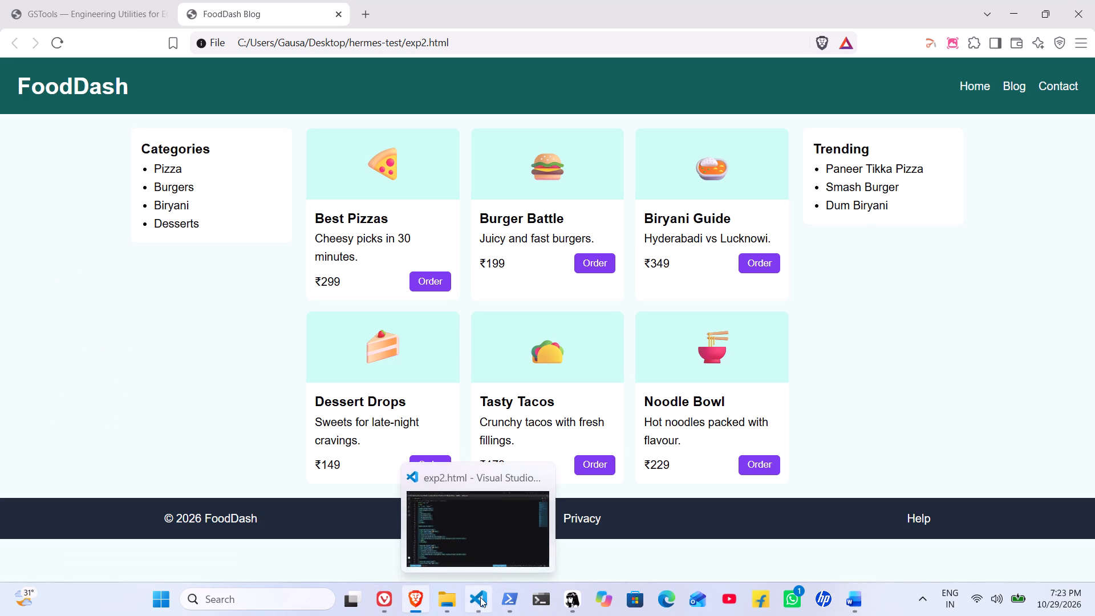
# Switch to the EXP2 report in Word and place the cursor at the end of the name and roll number line.
pyautogui.click(859, 590)
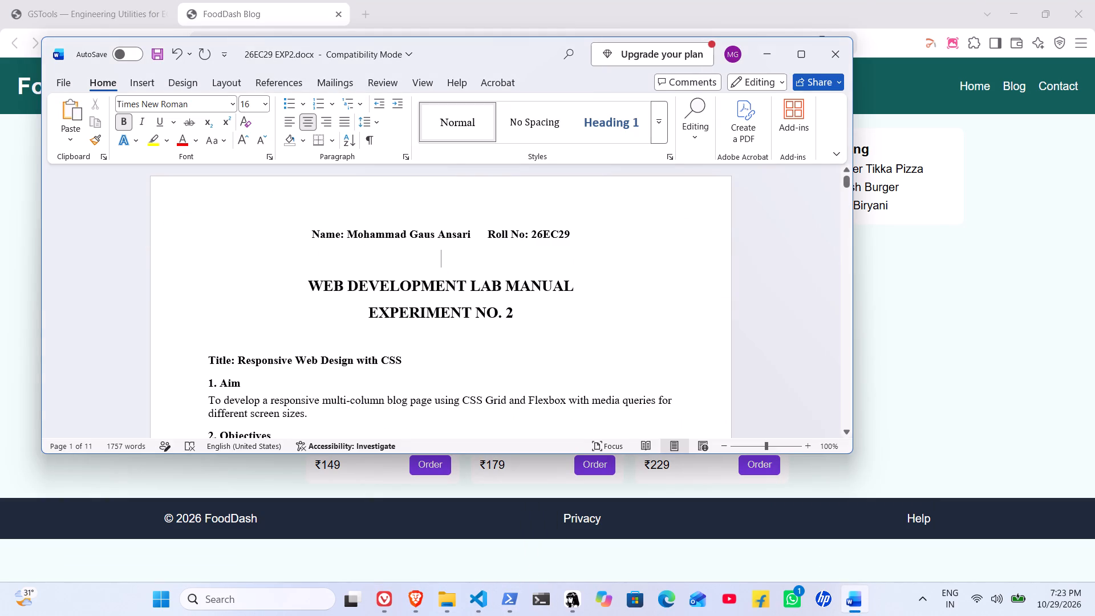
pyautogui.click(574, 233)
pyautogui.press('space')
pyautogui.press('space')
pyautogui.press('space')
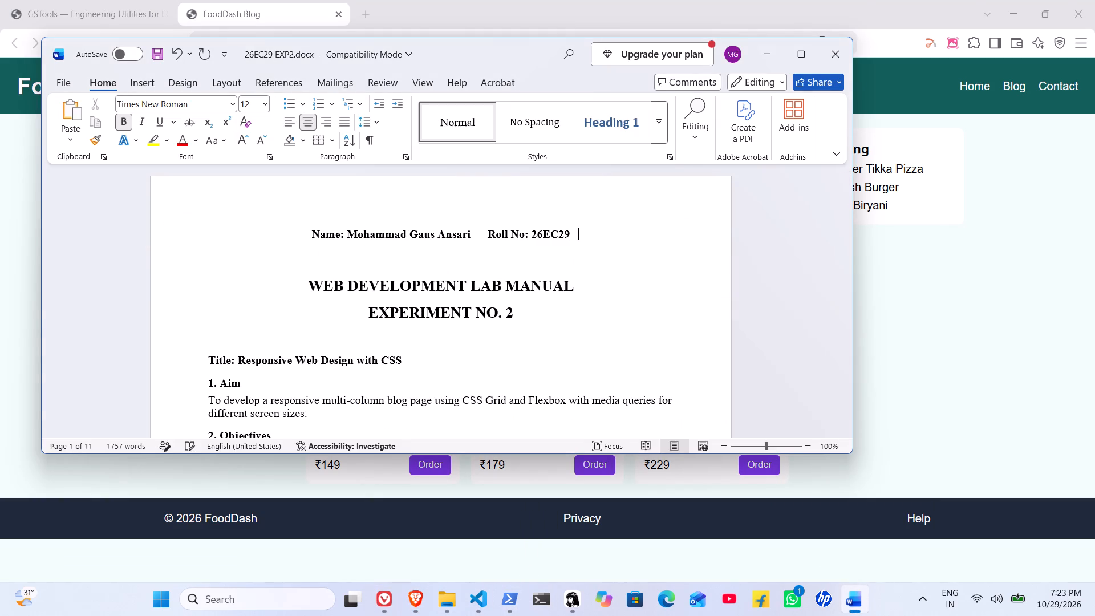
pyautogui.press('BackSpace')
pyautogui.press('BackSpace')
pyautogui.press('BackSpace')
# Add a new line reading "DIV: G (ECS)" directly below the name and roll number line.
pyautogui.press('Return')
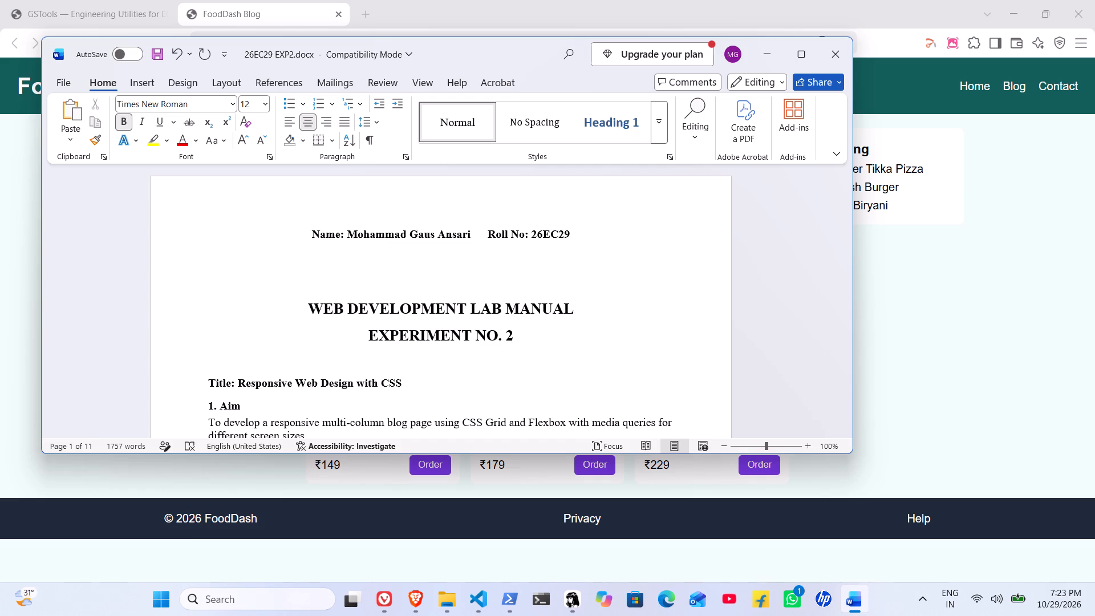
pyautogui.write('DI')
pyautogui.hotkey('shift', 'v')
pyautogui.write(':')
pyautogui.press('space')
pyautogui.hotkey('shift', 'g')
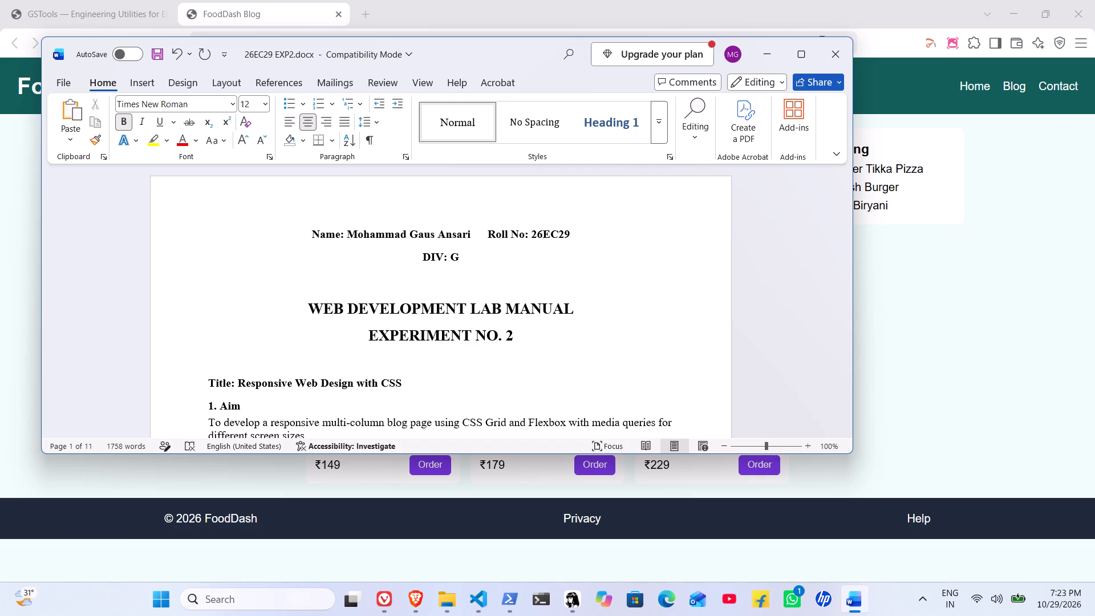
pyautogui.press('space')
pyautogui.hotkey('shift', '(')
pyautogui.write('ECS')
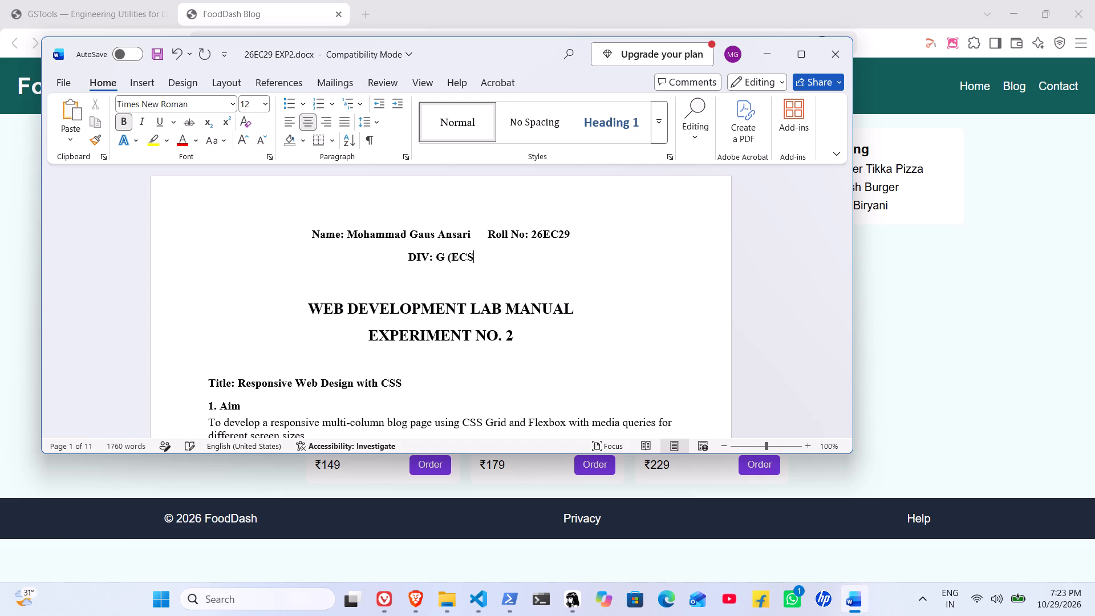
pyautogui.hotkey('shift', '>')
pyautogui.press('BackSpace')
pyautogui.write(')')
# Add "Batch:2" on the division line, several spaces after "(ECS)".
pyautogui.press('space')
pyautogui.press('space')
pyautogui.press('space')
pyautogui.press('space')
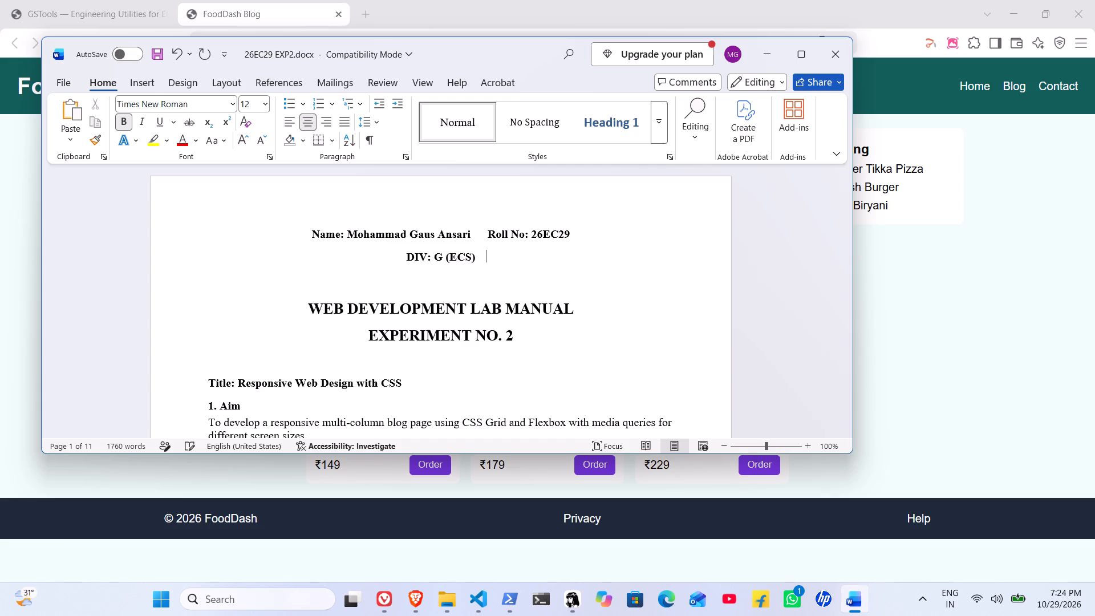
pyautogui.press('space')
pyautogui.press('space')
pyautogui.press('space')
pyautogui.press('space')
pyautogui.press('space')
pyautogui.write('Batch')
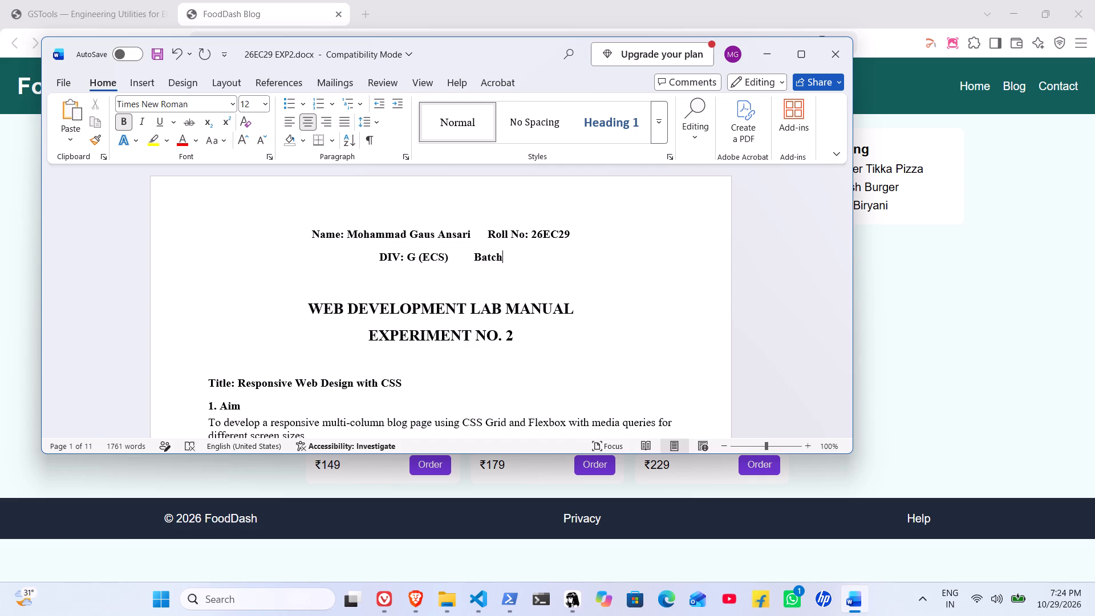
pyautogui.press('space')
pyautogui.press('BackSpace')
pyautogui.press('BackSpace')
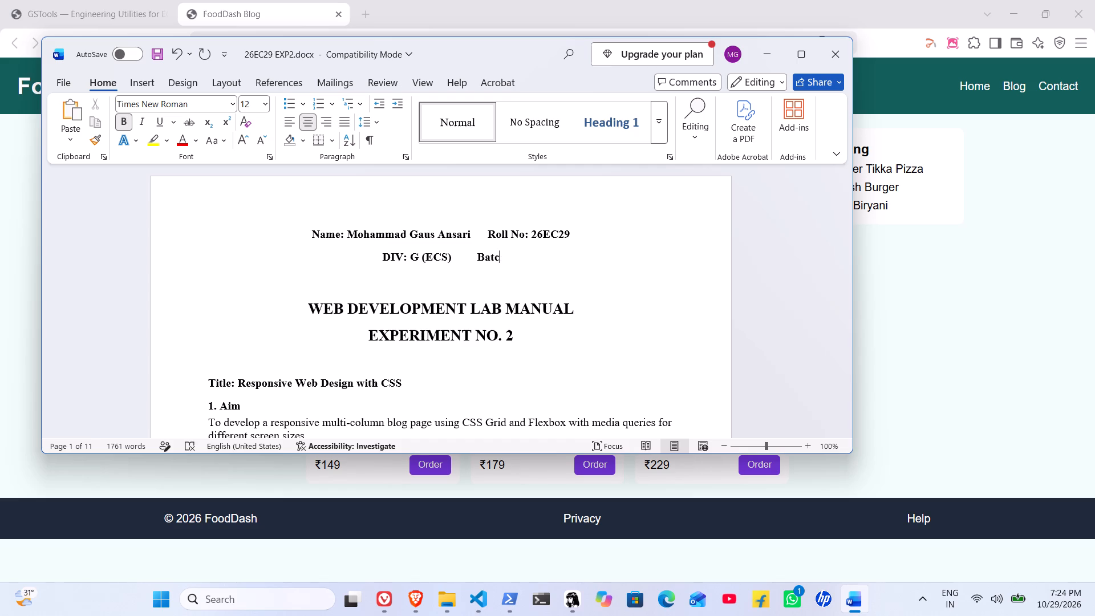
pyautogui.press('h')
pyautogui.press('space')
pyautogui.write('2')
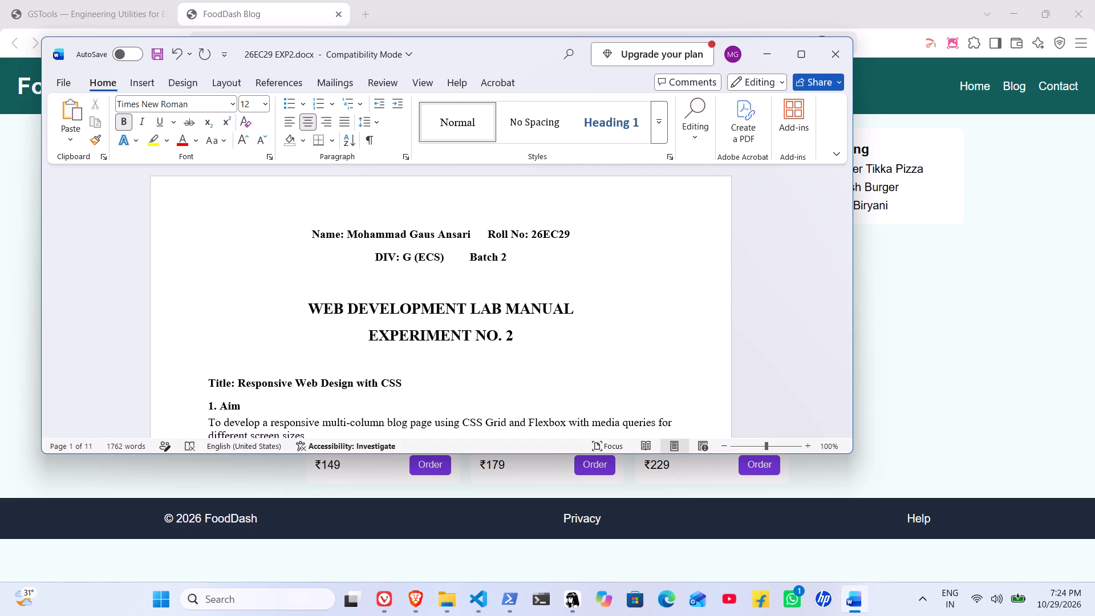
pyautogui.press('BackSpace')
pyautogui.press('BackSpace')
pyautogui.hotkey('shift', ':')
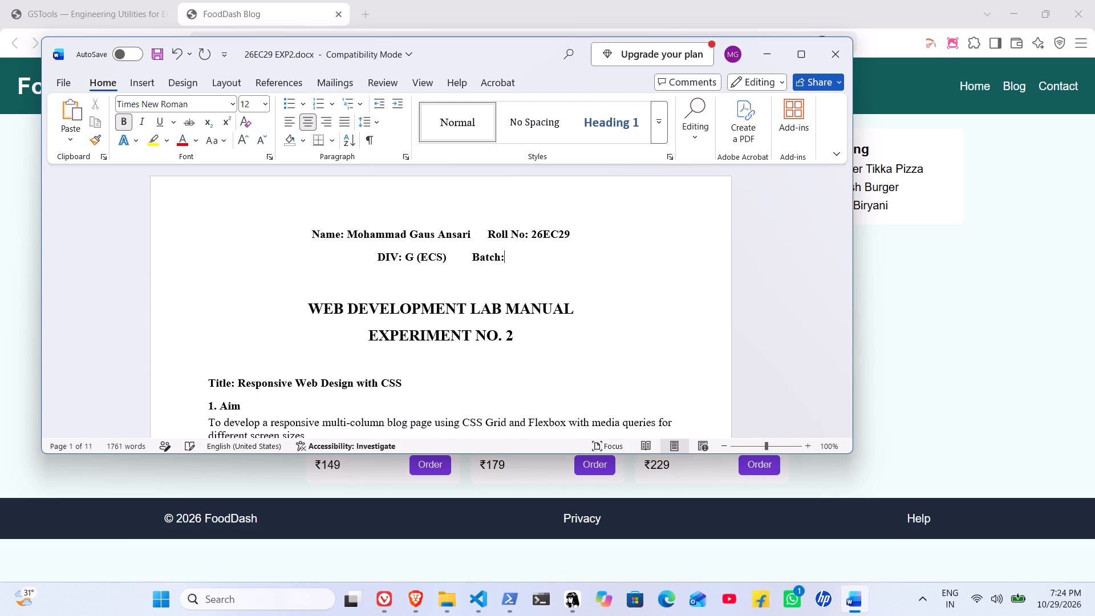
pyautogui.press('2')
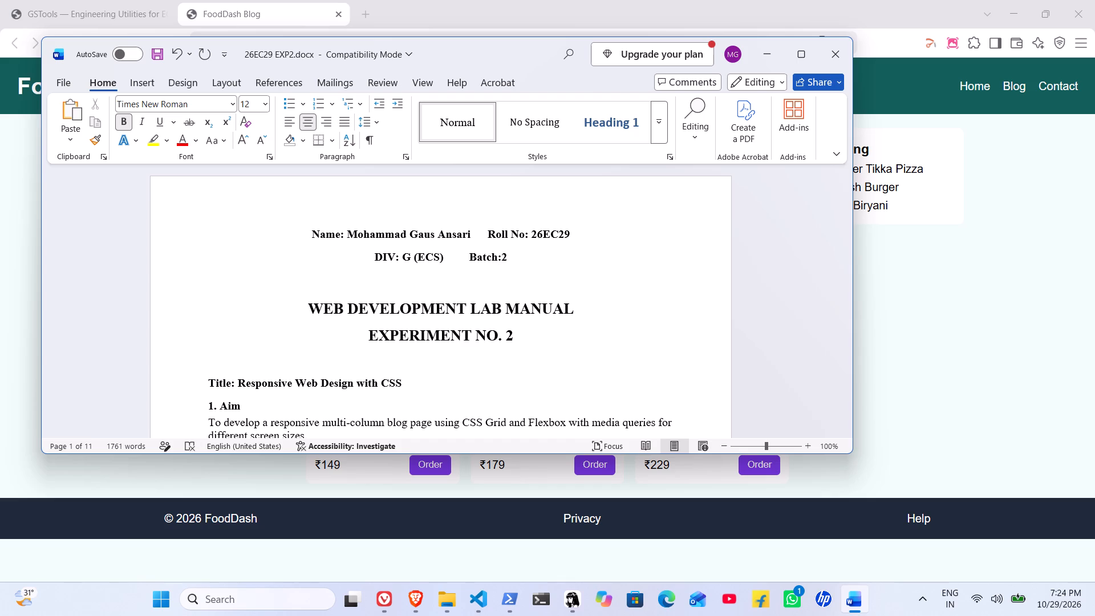
# Remove the empty line between the division and batch line and the "WEB DEVELOPMENT LAB MANUAL" heading.
pyautogui.click(630, 311)
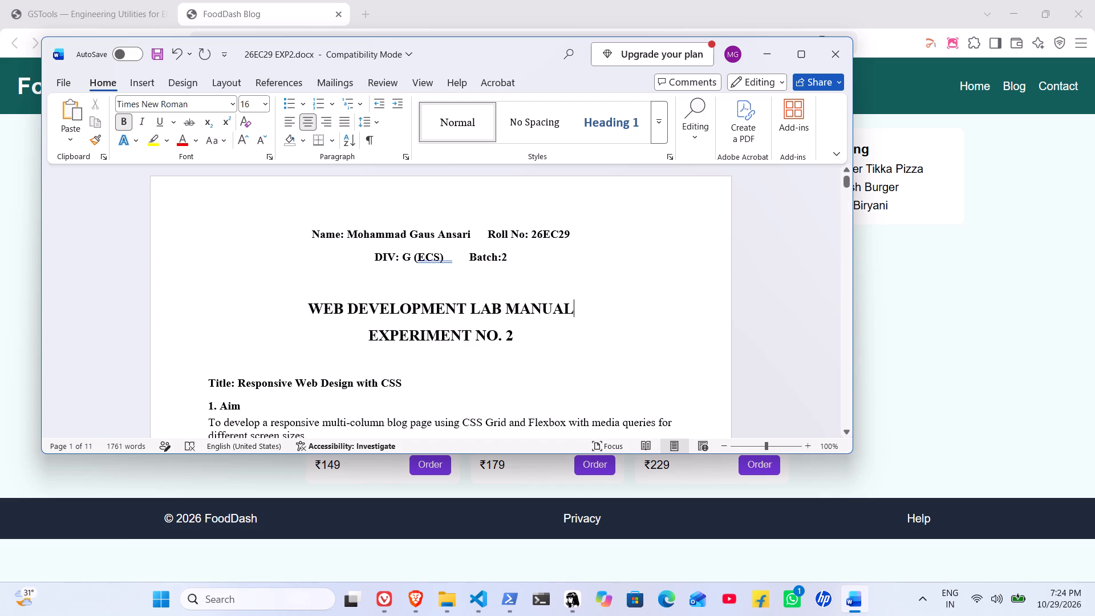
pyautogui.click(452, 275)
pyautogui.click(457, 262)
pyautogui.click(447, 260)
pyautogui.click(459, 256)
pyautogui.click(487, 277)
pyautogui.press('BackSpace')
pyautogui.press('BackSpace')
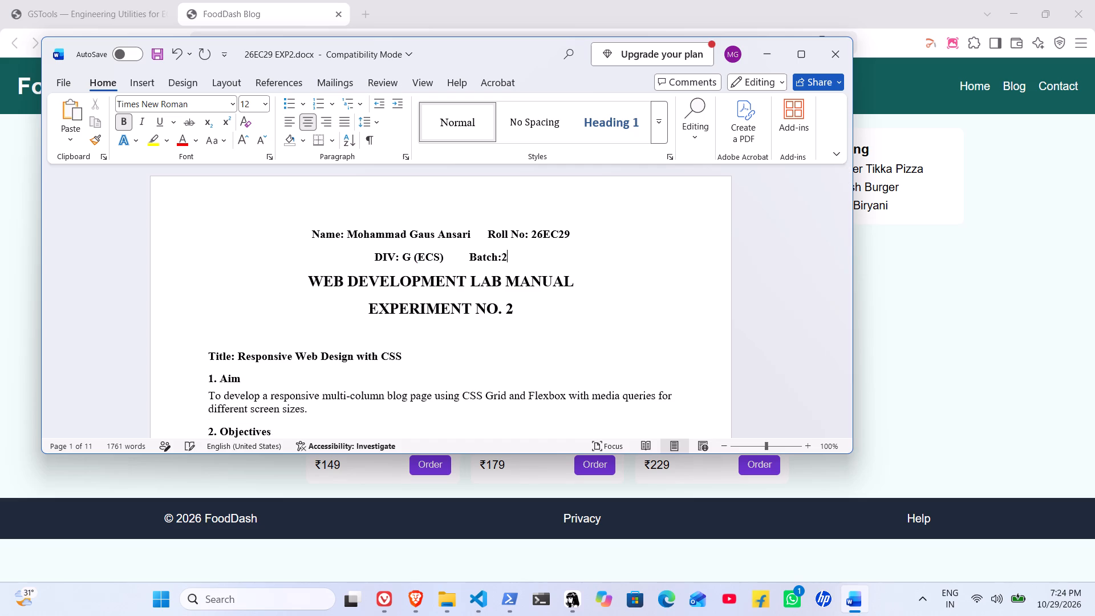
pyautogui.click(567, 244)
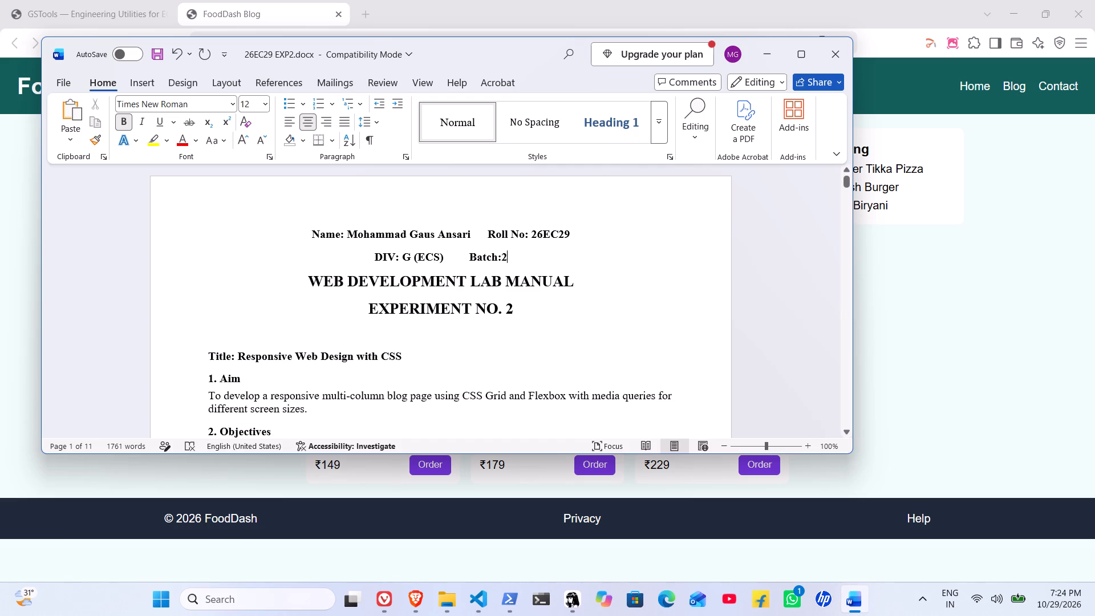
pyautogui.click(505, 287)
# Save the EXP2 report with the completed student details and maximize its window.
pyautogui.click(157, 54)
pyautogui.click(156, 48)
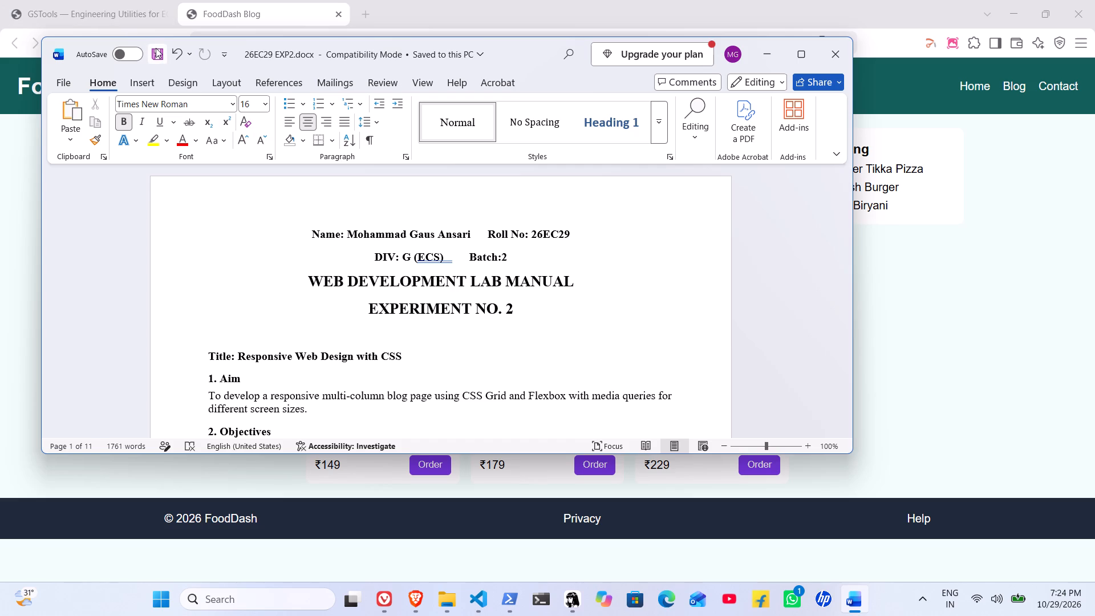
pyautogui.click(157, 56)
pyautogui.click(157, 56)
pyautogui.click(805, 56)
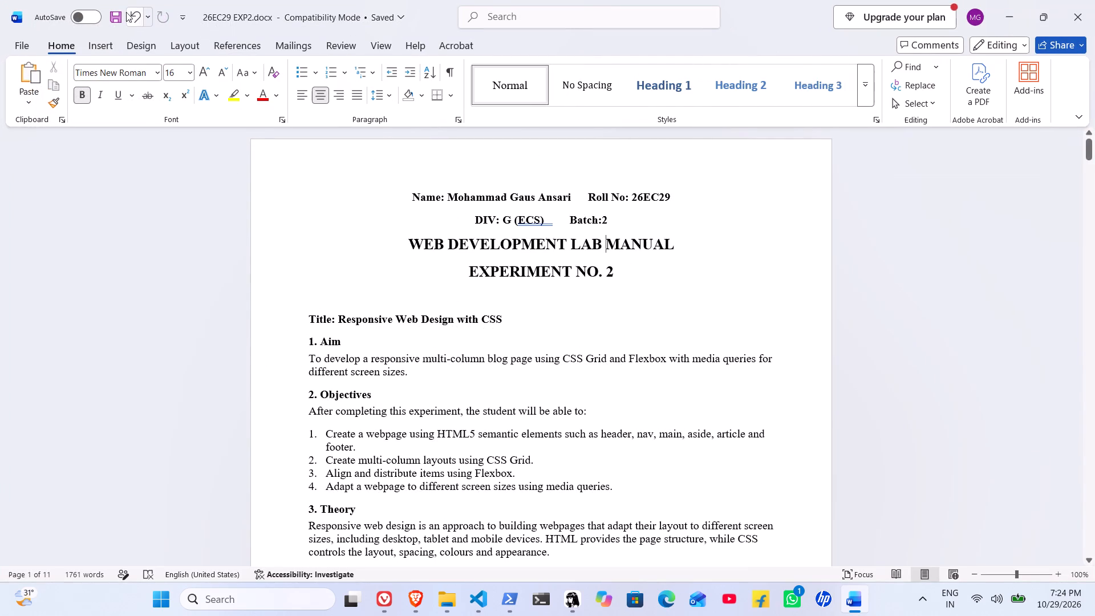
pyautogui.click(118, 13)
pyautogui.doubleClick(118, 13)
pyautogui.rightClick(209, 204)
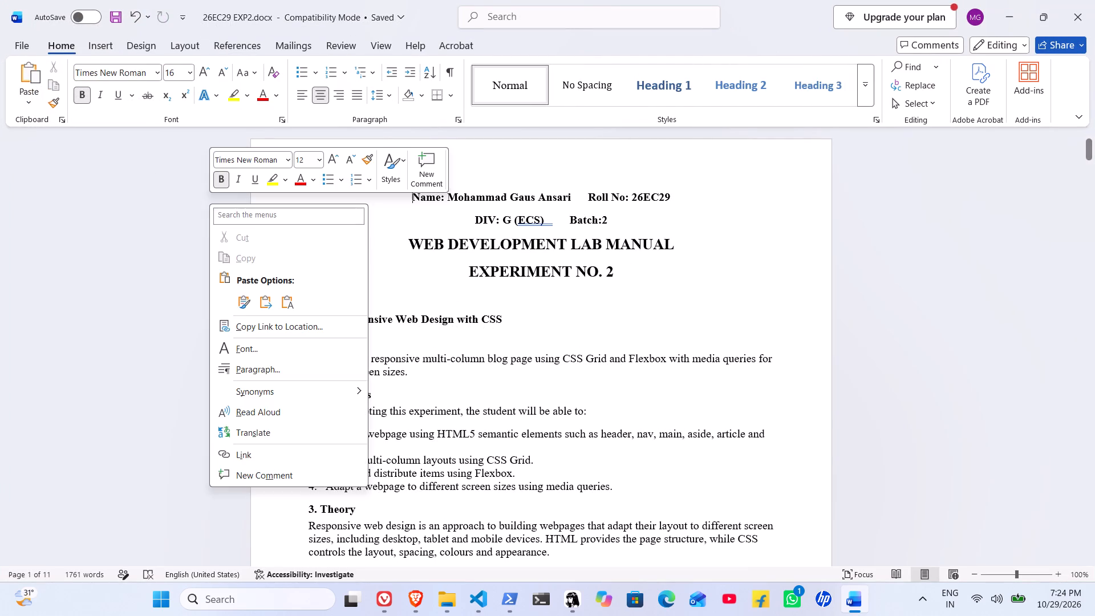
pyautogui.click(386, 241)
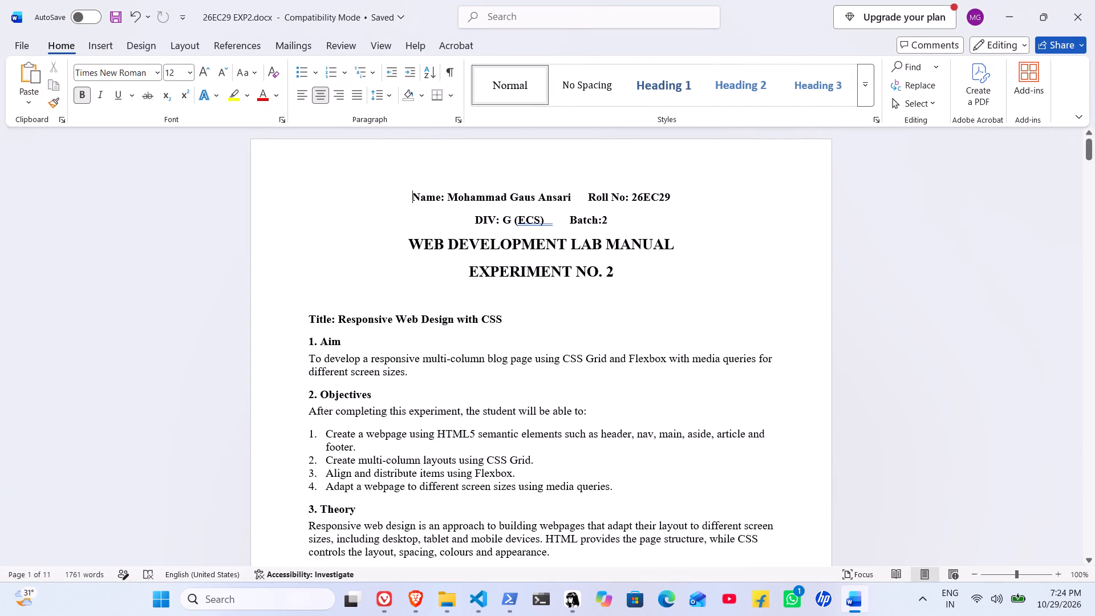
pyautogui.hotkey('ctrl', 's')
pyautogui.hotkey('ctrl', 's')
pyautogui.hotkey('ctrl', 's')
pyautogui.hotkey('ctrl', 's')
pyautogui.hotkey('ctrl', 's')
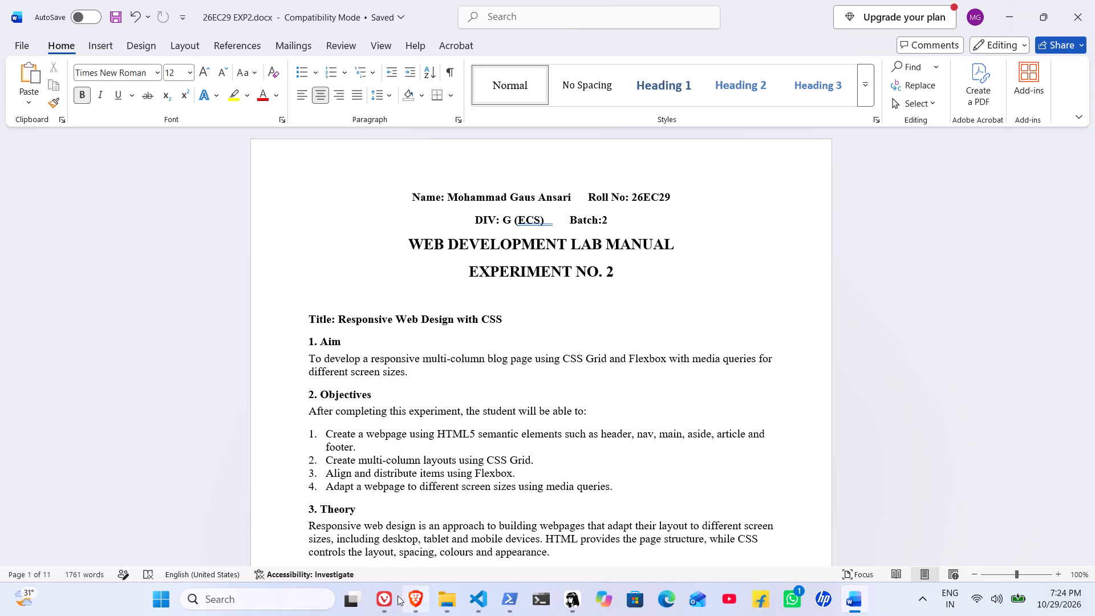
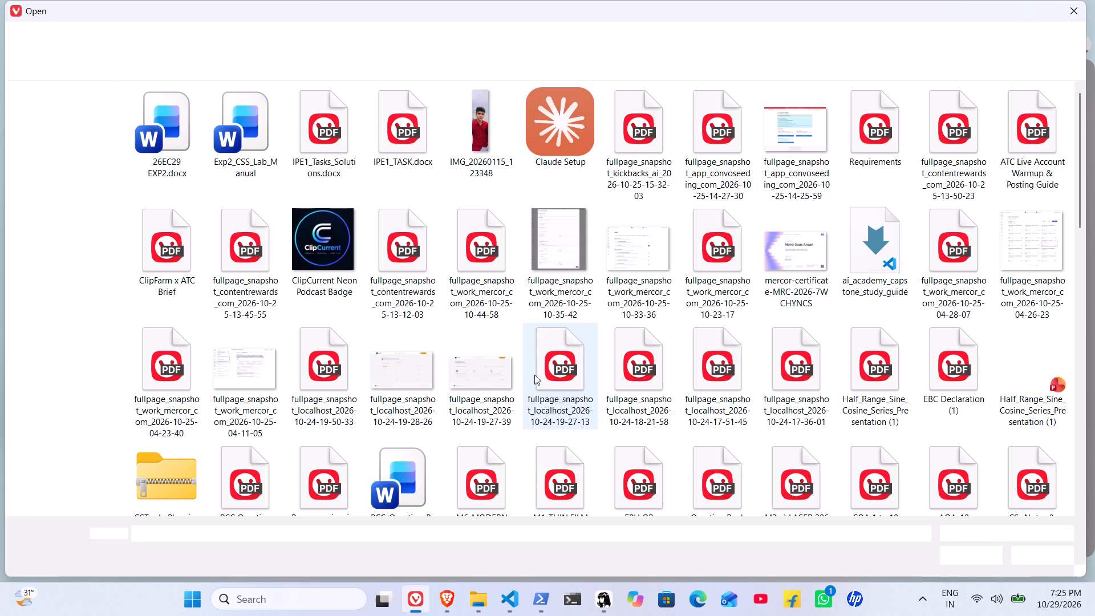
# Attach the updated EXP2 Word report from the Downloads folder to the Experiment-2 assignment.
pyautogui.click(144, 135)
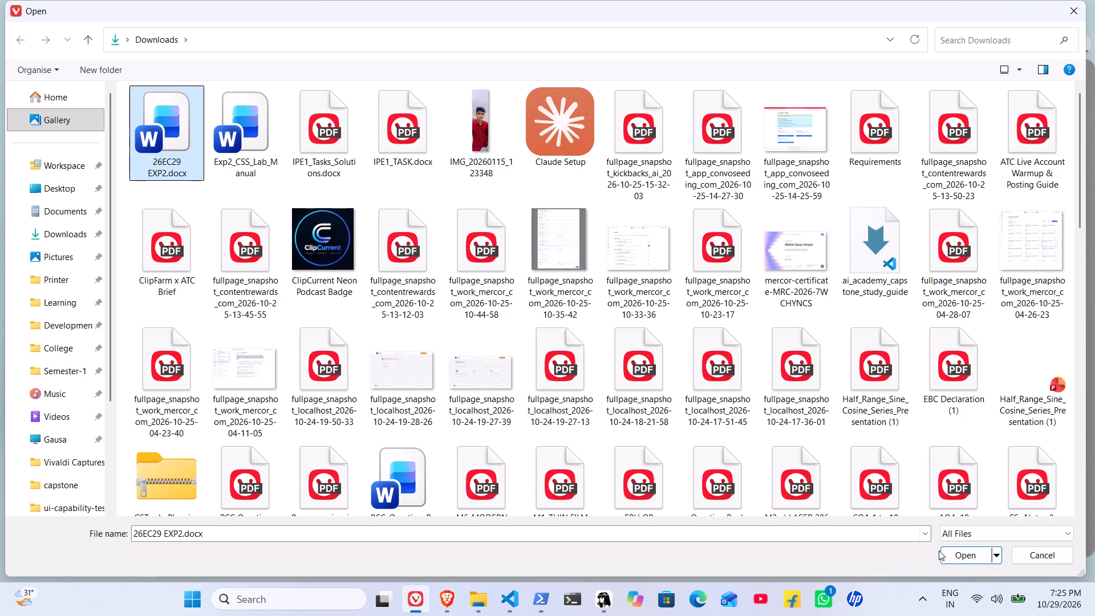
pyautogui.click(947, 551)
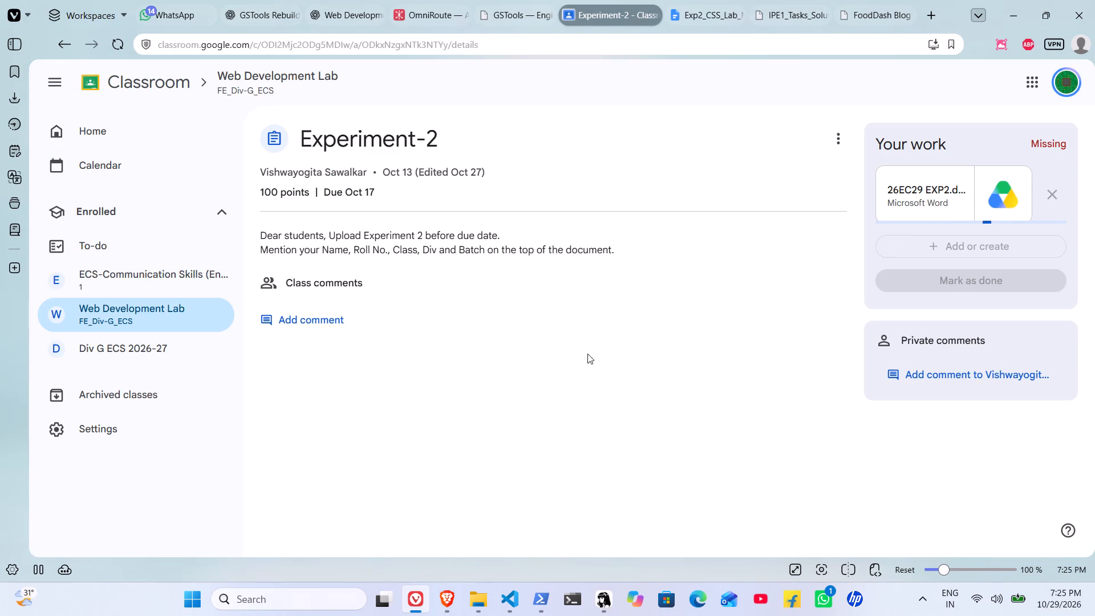
# Turn in the Experiment-2 assignment with the attached EXP2 report.
pyautogui.click(941, 281)
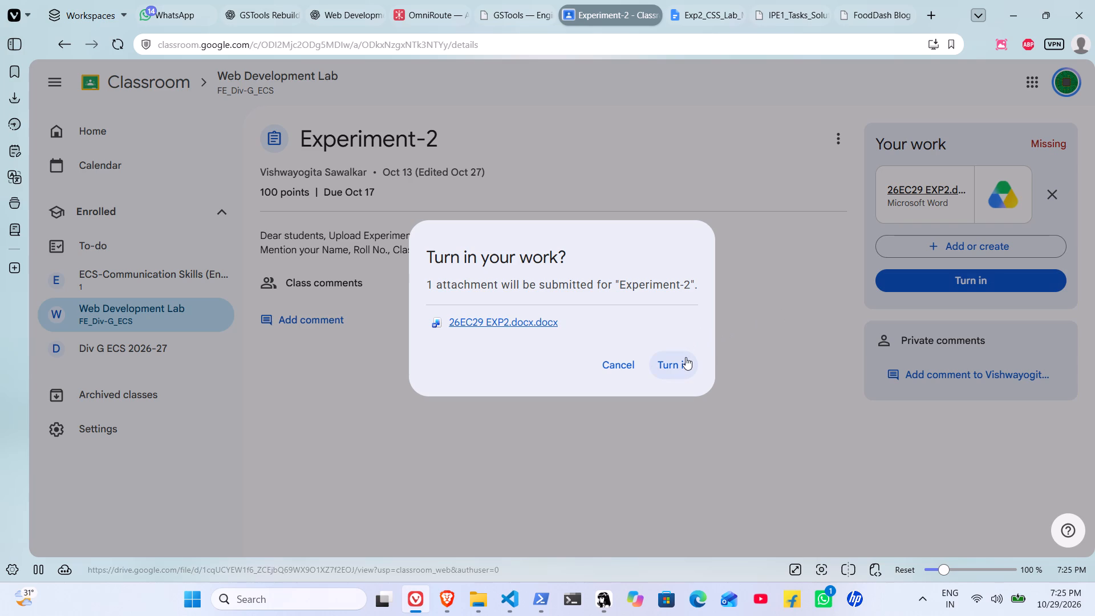
pyautogui.click(686, 357)
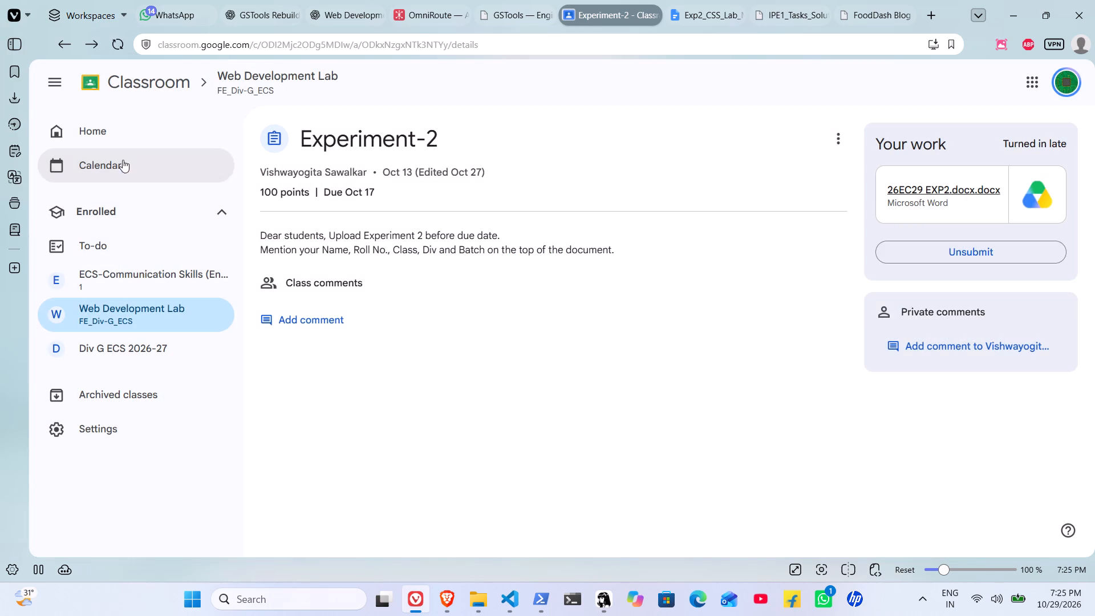
# Return to the Classroom home page to check which assignments are due soon.
pyautogui.click(105, 140)
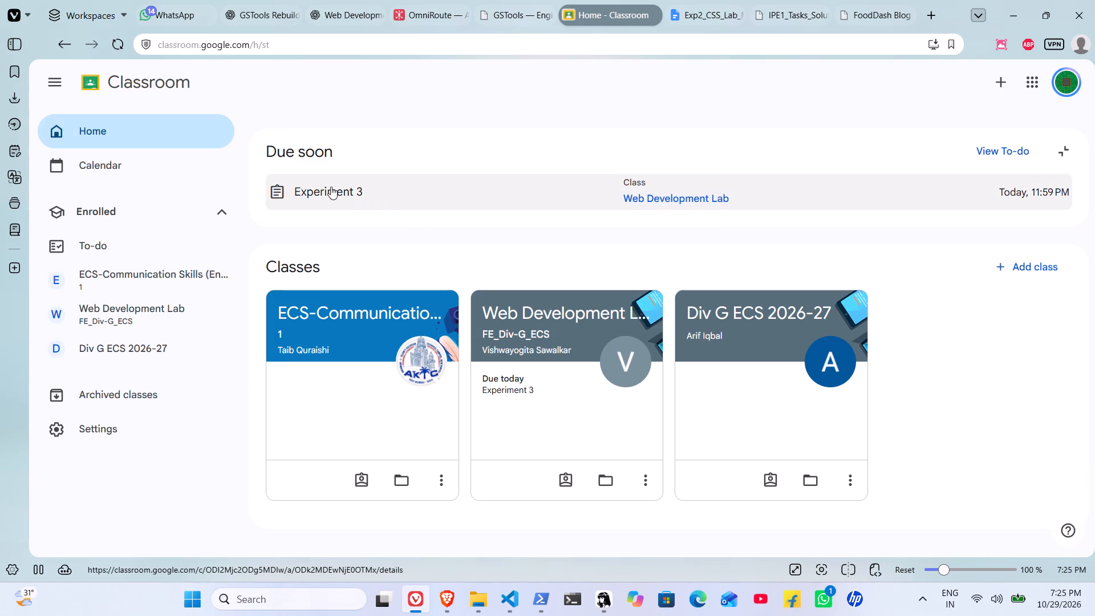
# Close the Classroom, Exp2_CSS_Lab_Manual and FoodDash Blog pages, keeping the IPE1_Tasks_Solutions and GSTools pages open.
pyautogui.click(493, 0)
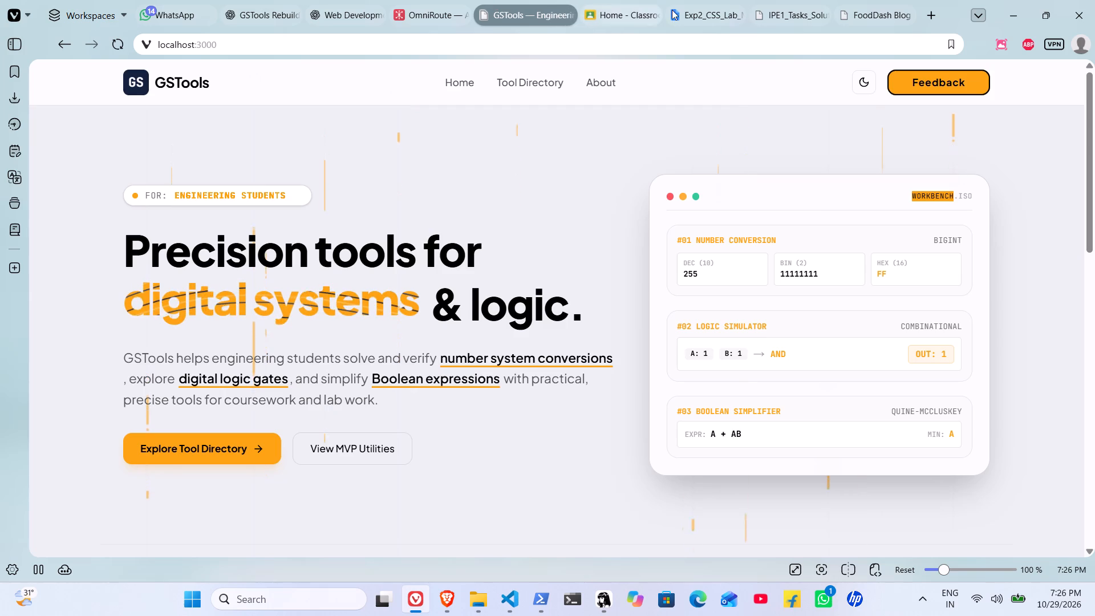
pyautogui.click(674, 10)
pyautogui.click(635, 18)
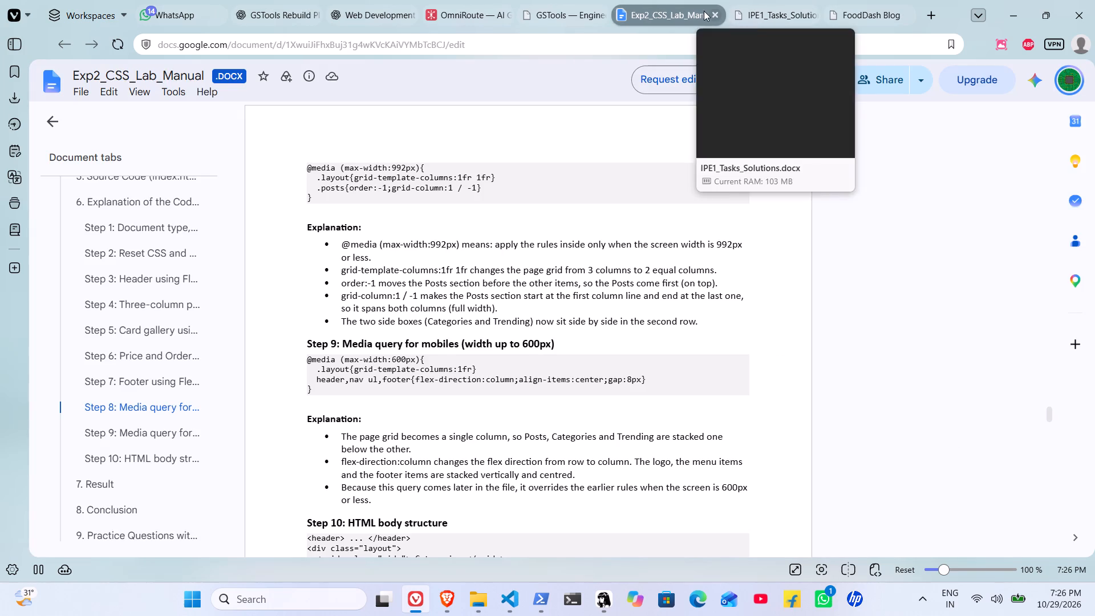
pyautogui.click(712, 13)
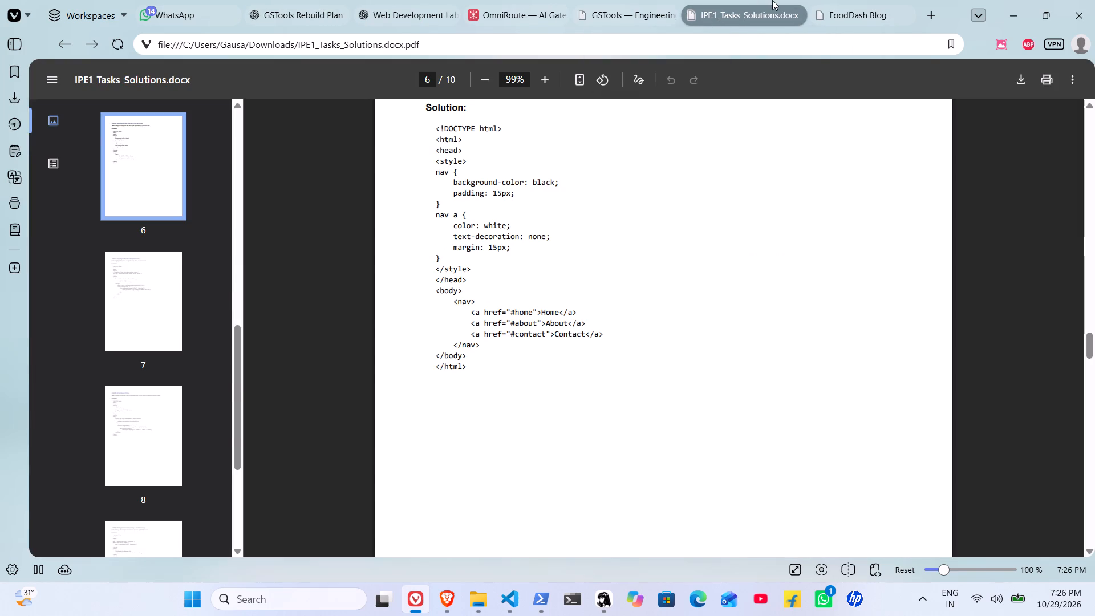
pyautogui.click(841, 0)
pyautogui.scroll(-2, 761, 258)
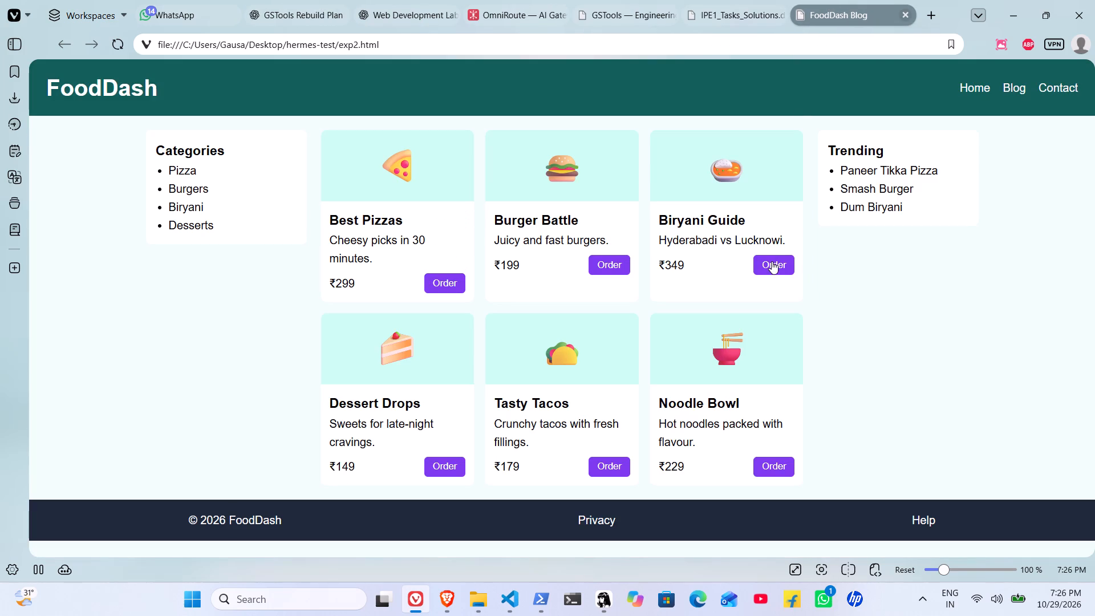
pyautogui.click(772, 261)
pyautogui.click(902, 13)
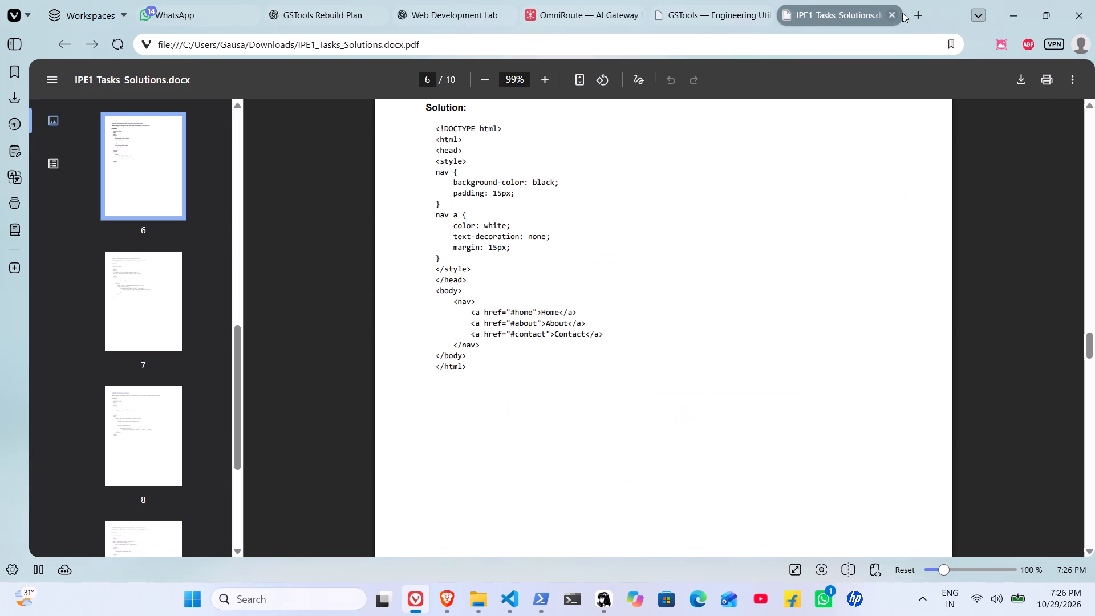
# Switch to the open GSTools page on localhost:3000.
pyautogui.click(743, 0)
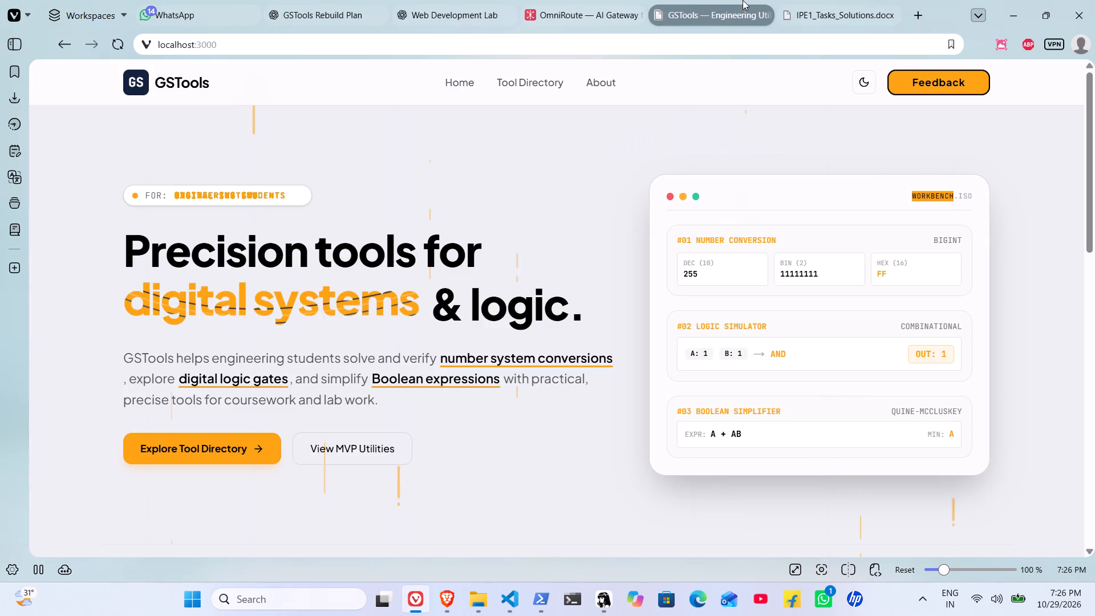